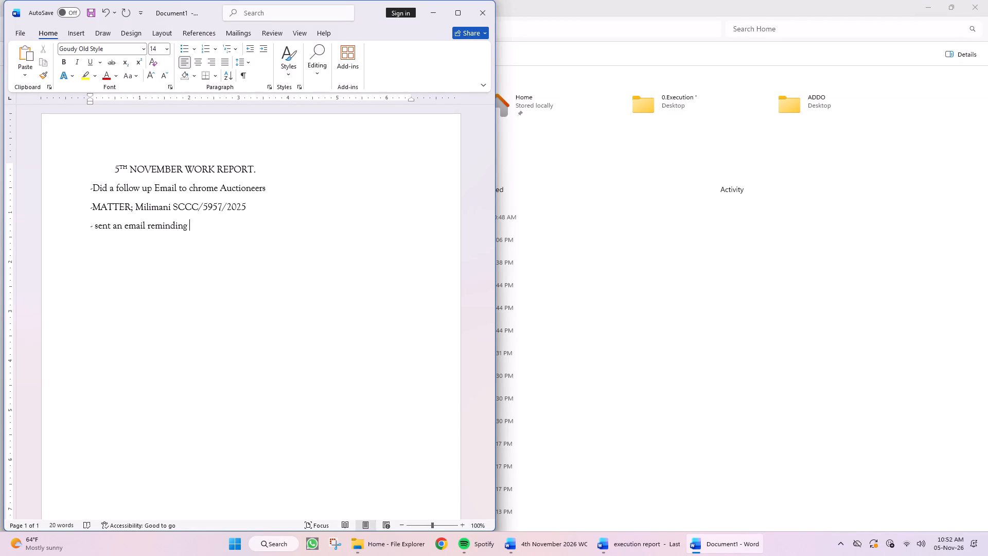
Replace "reminding" after "sent an email" with "on the reminder" in the last line of the report.
key("BackSpace")
key("BackSpace")
key("BackSpace")
key("BackSpace")
key("BackSpace")
key("BackSpace")
key("BackSpace")
key("BackSpace")
key("BackSpace")
key("BackSpace")
key("BackSpace")
key("space")
type("on the re,")
key("BackSpace")
key("comma")
key("BackSpace")
type("minder")
key("space")
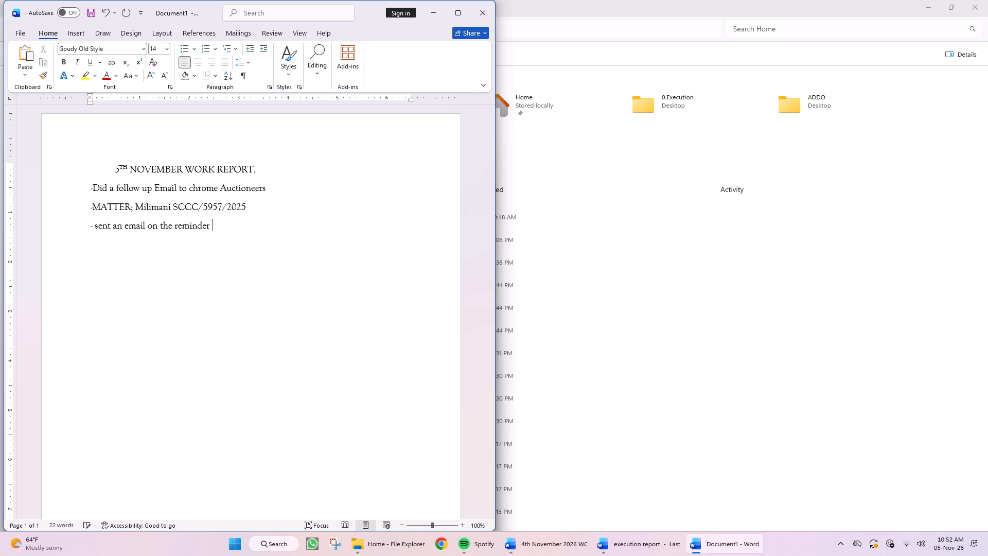
Continue the sentence with "of the payment of the remaining instalments that were to be paid as agreed".
type("of the payment of the remaining")
key("space")
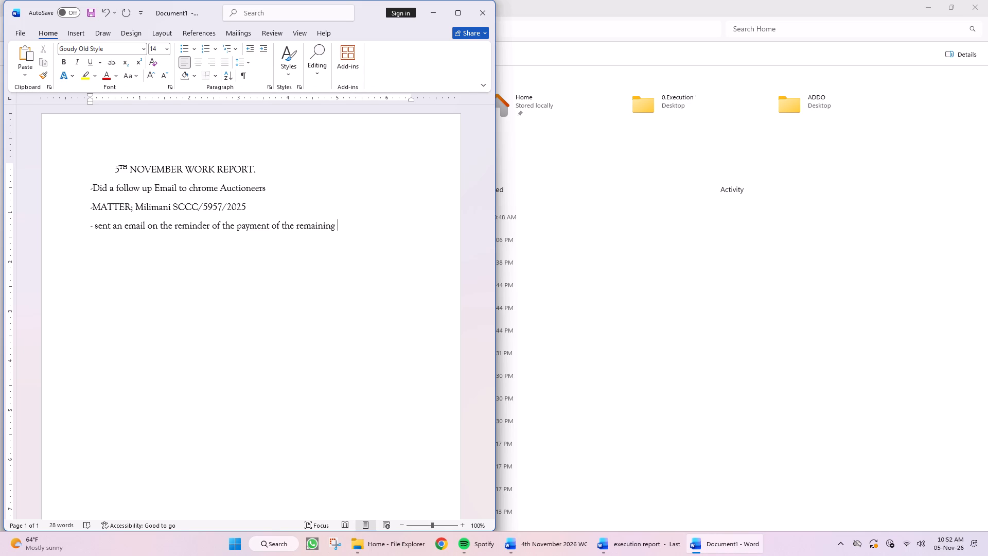
type("install")
key("BackSpace")
type("ments that were to be")
key("space")
type("paid")
key("space")
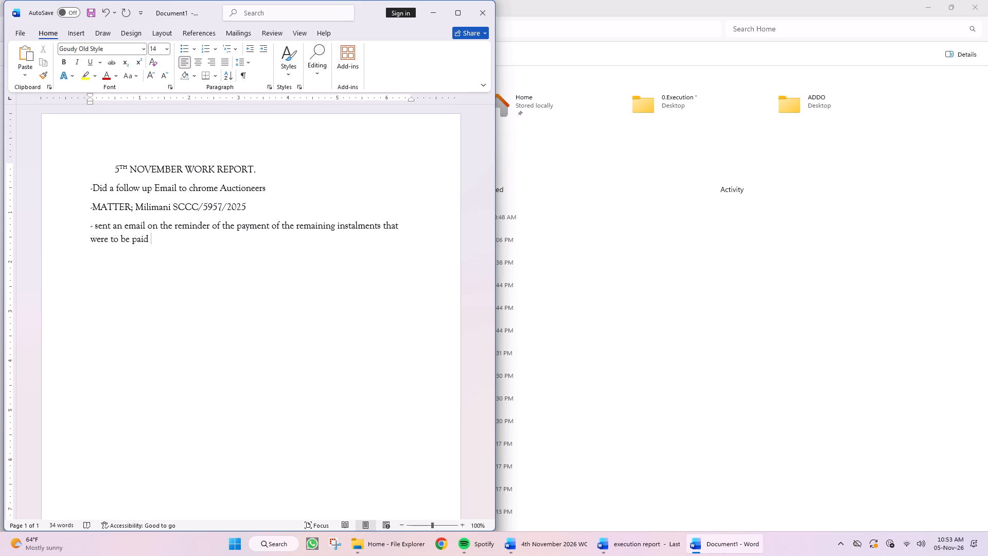
key("f")
key("BackSpace")
type("as agreed")
key("space")
Complete the sentence with "earlier on the telephone conversation we had on 3rd November.".
type("earli")
type("er on the")
key("space")
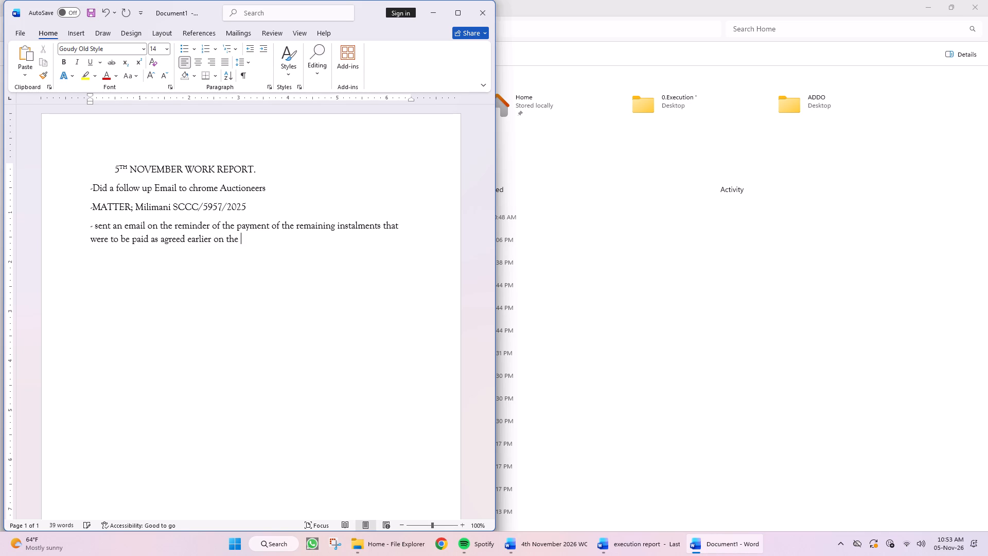
type("tele")
type("phone conversation")
key("space")
type("we had on")
key("space")
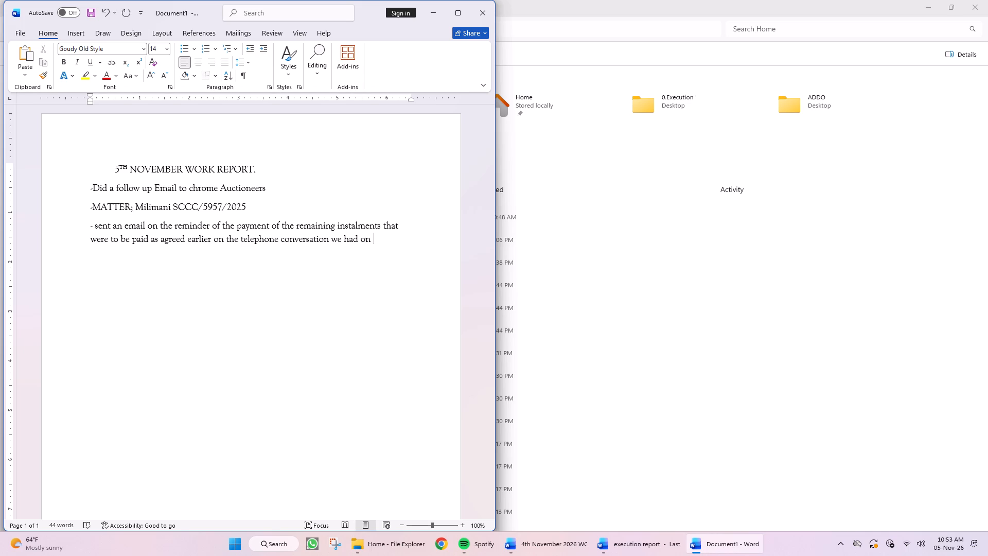
key("3")
key("r")
type("d")
key("space")
key("n")
key("o")
type("vember")
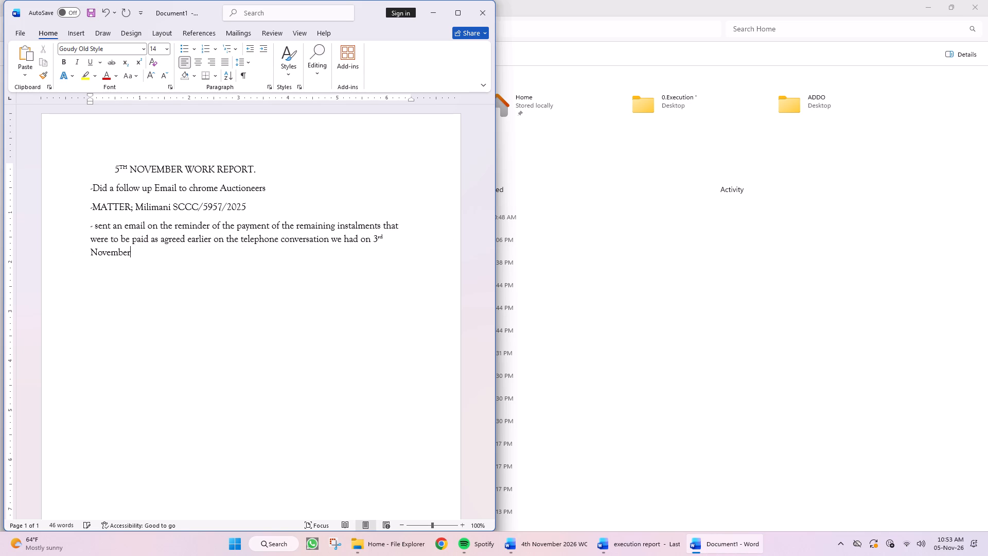
key("period")
Replace the dash before "Did a follow up Email to chrome Auctioneers" with automatic numbering, making it item 1.
left_click(93, 190)
key("BackSpace")
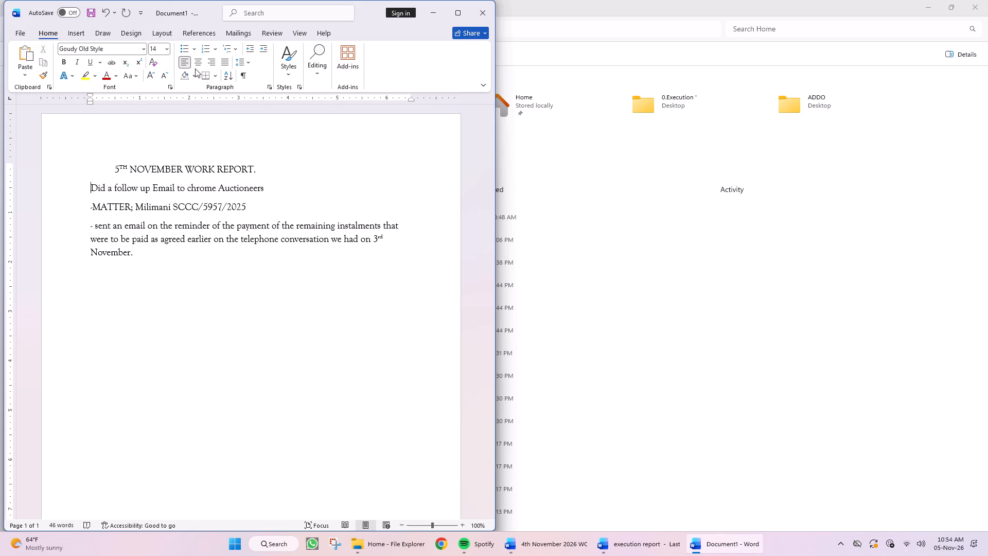
left_click(211, 54)
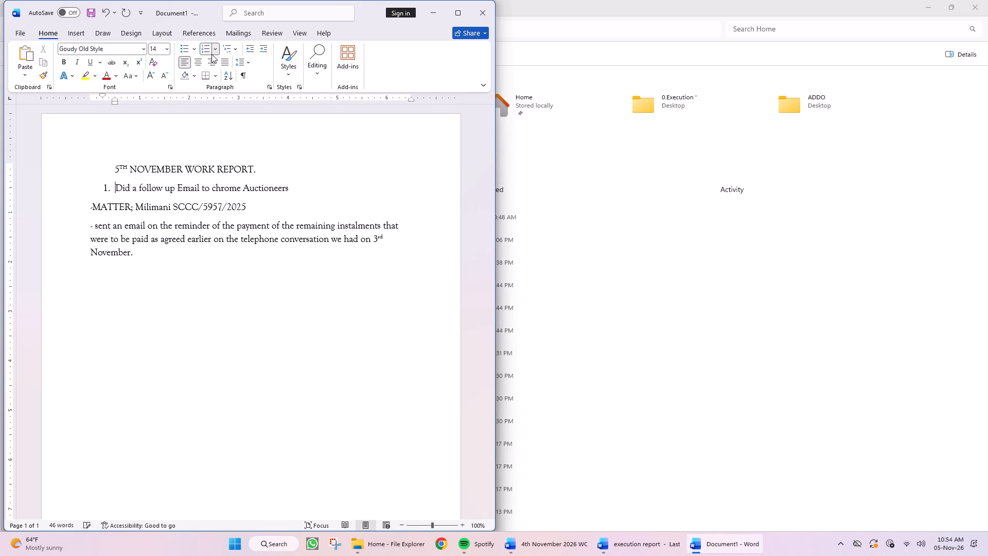
Start numbered item 2 on a new line below the paragraph ending in "3rd November.".
left_click(111, 277)
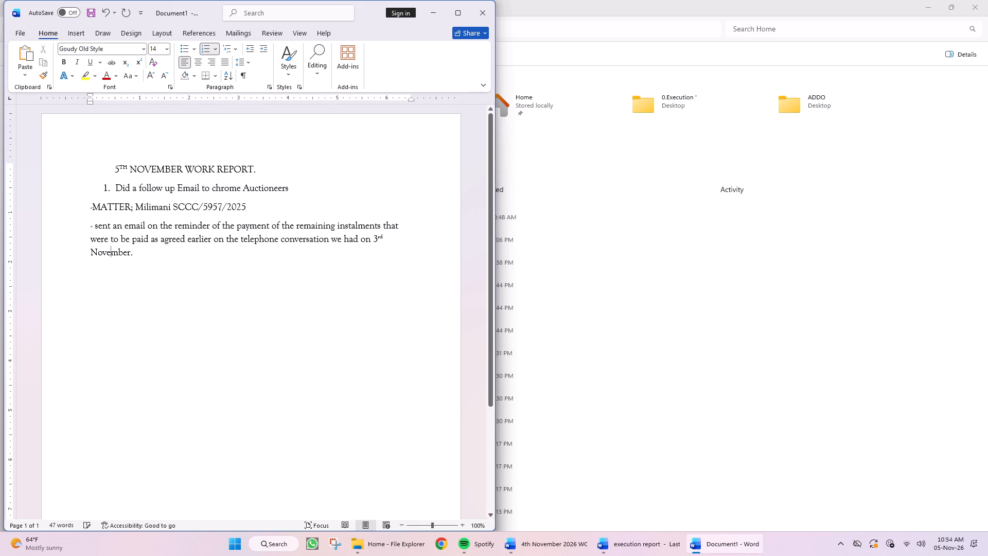
left_click(144, 263)
key("Return")
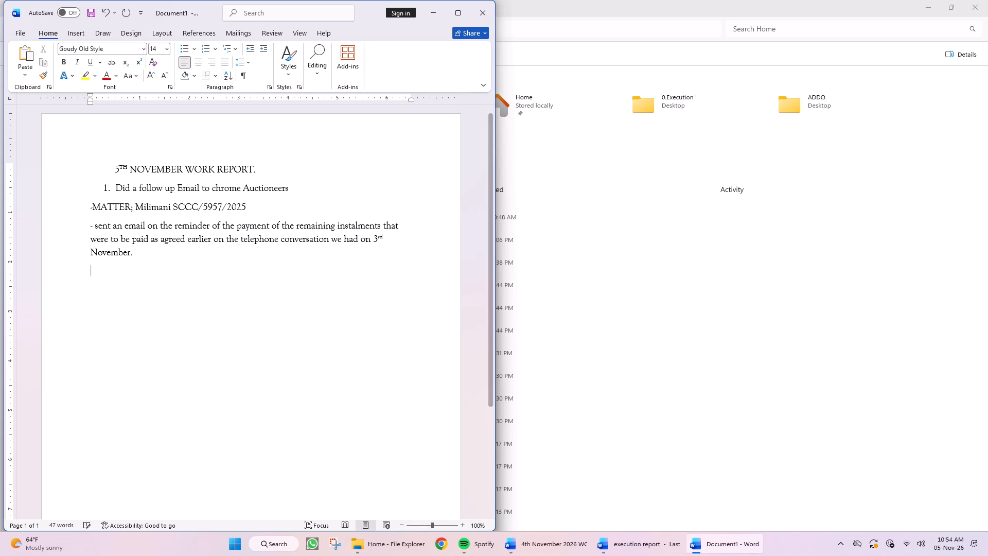
key("Return")
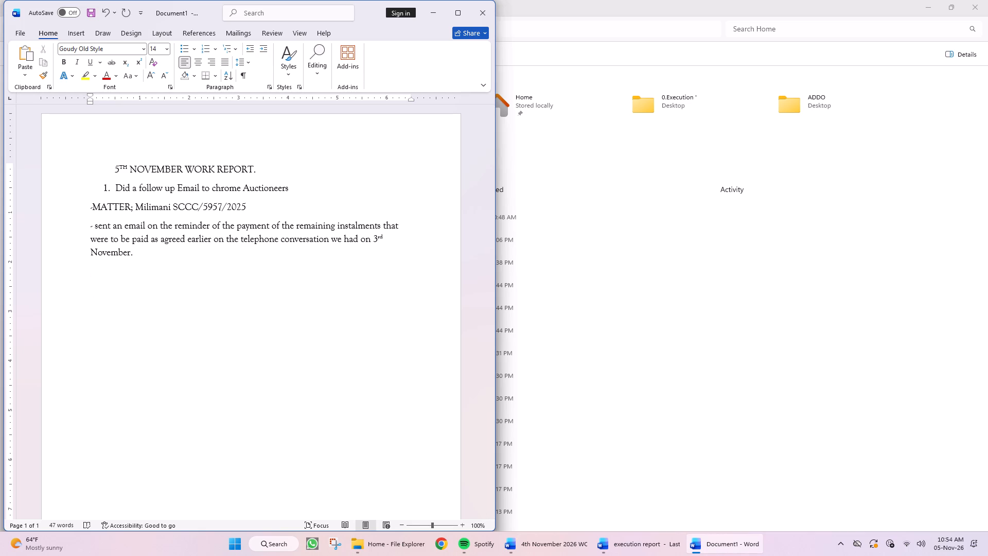
key("2")
key("BackSpace")
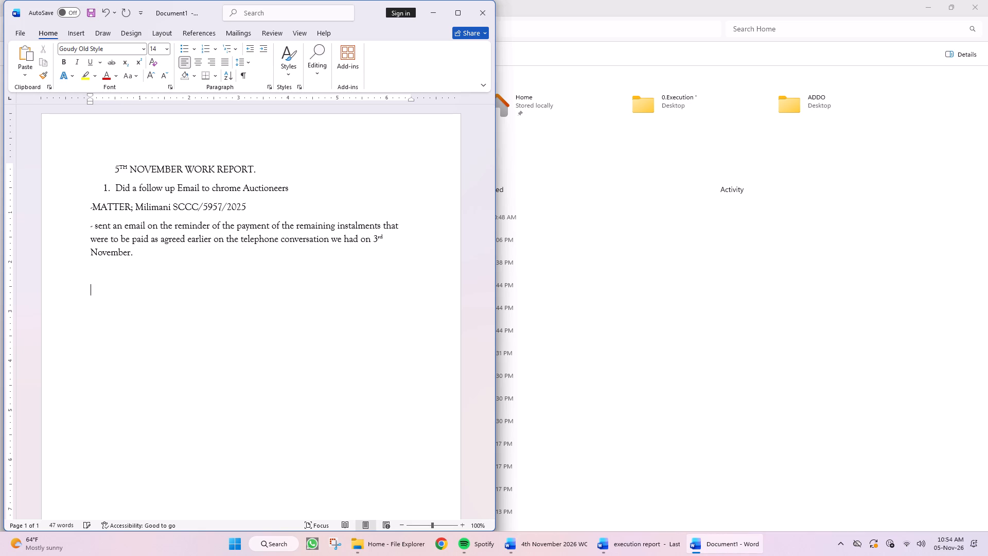
left_click(138, 255)
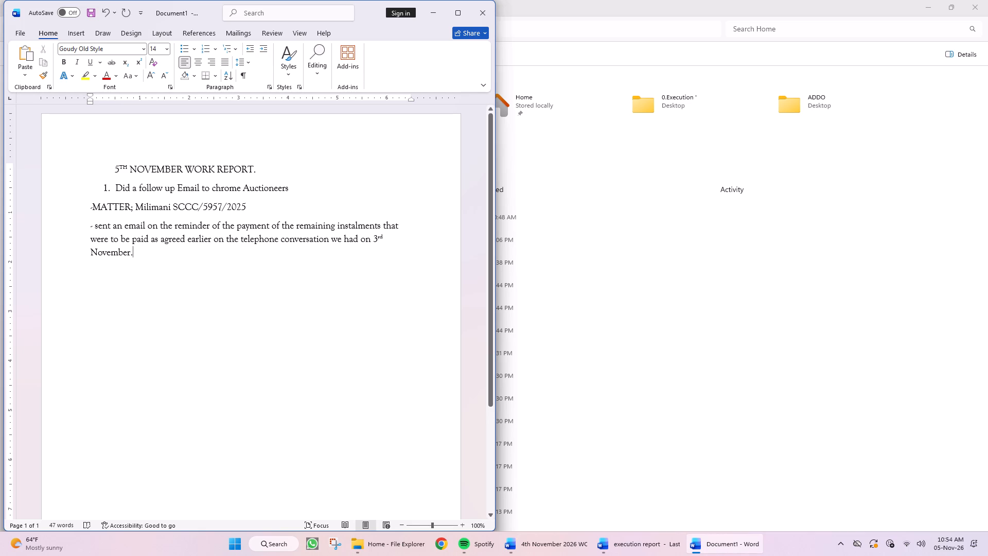
key("Return")
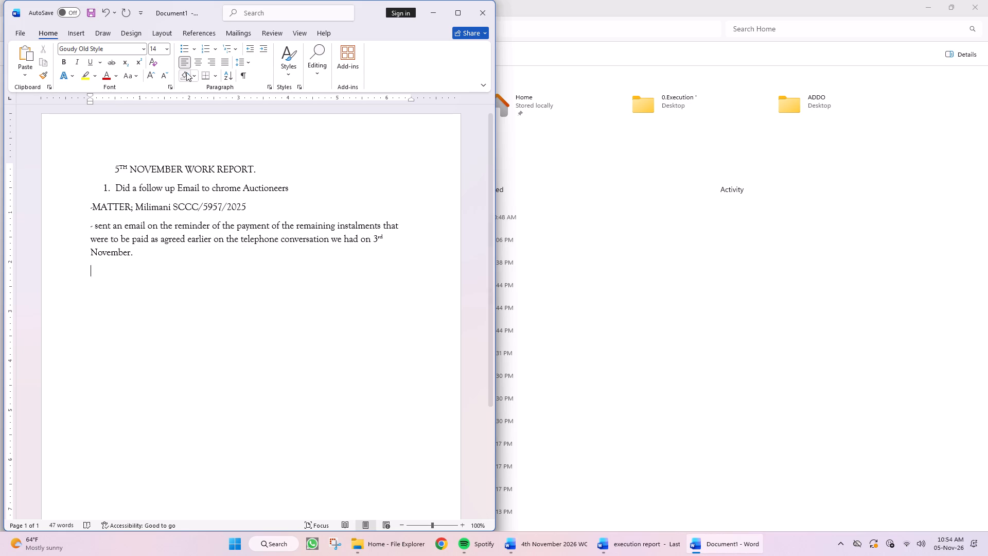
left_click(208, 53)
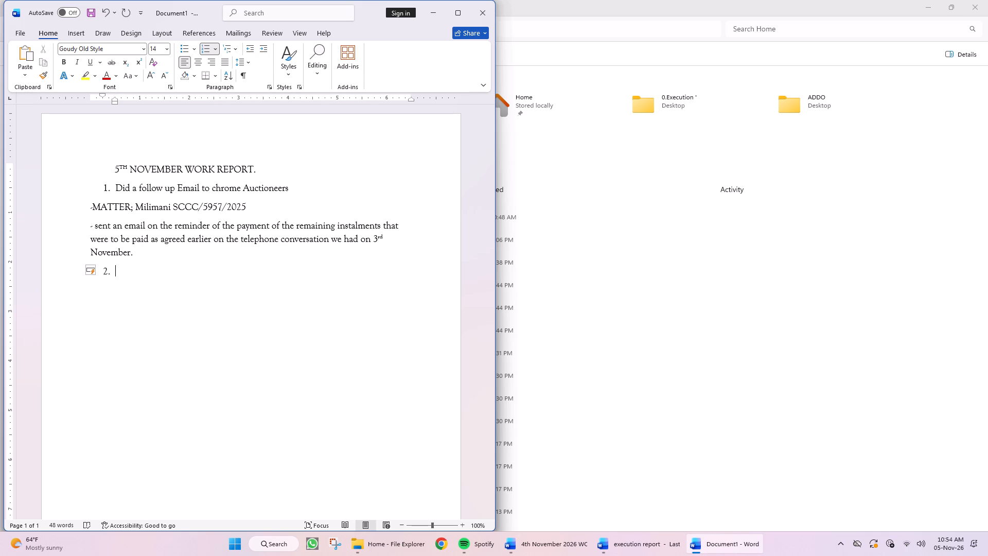
Begin the text of item 2 with "Did a follow up email to".
type("did a")
key("space")
type("follow upo")
key("BackSpace")
key("space")
type("email to")
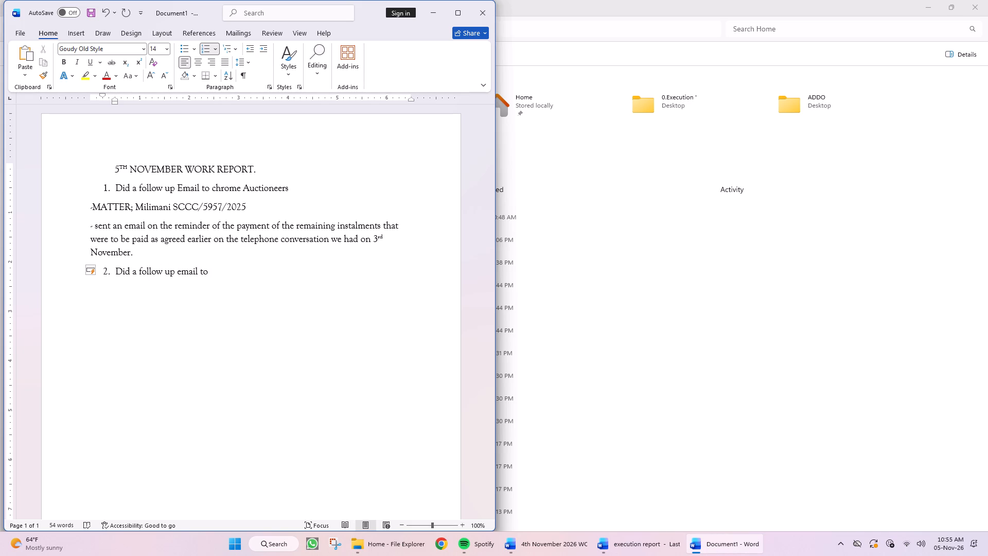
key("space")
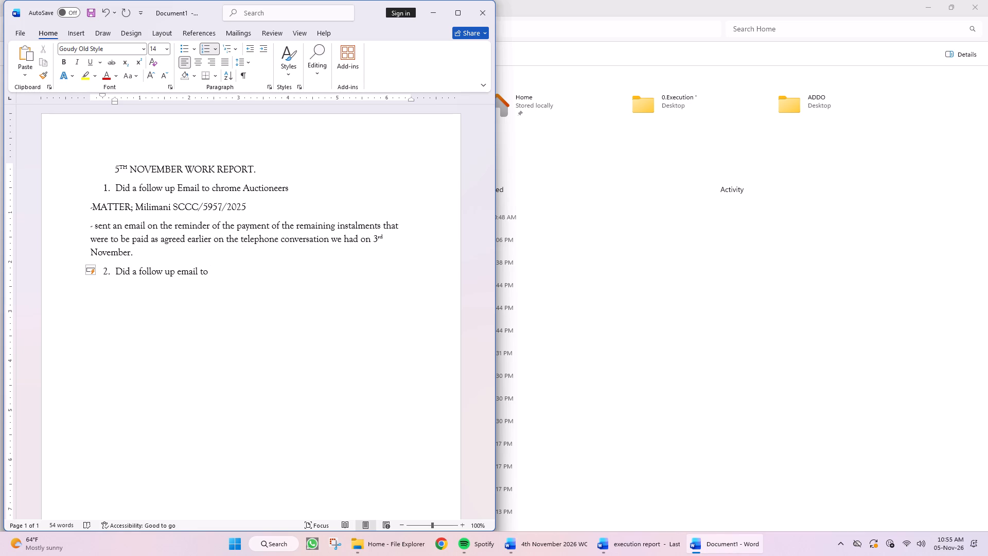
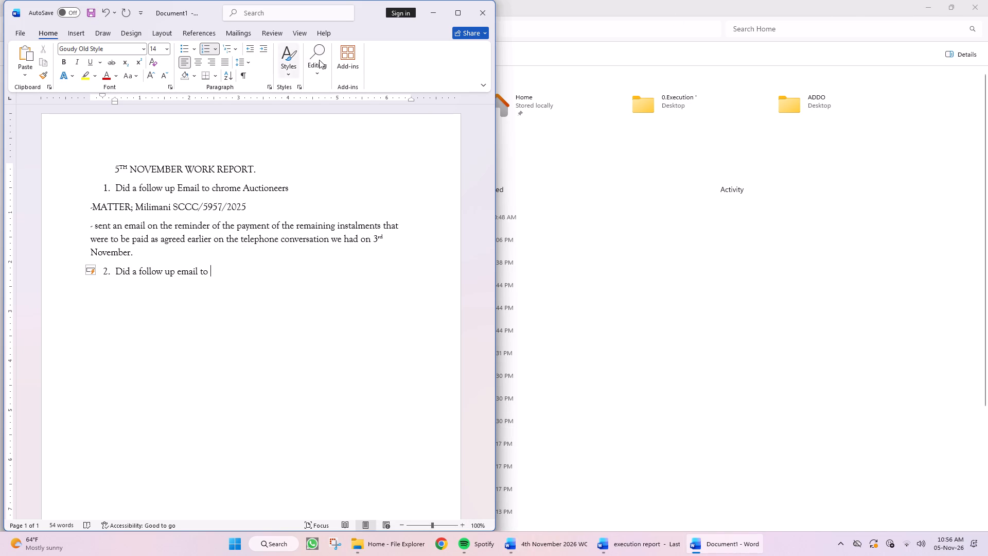
Minimize the 5th November work report document and the File Explorer window.
left_click(430, 12)
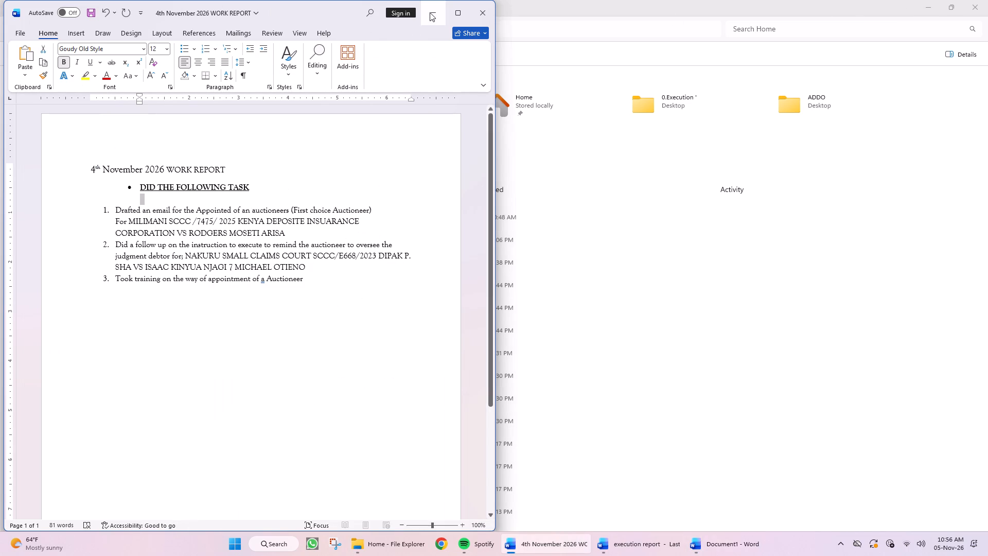
left_click(935, 11)
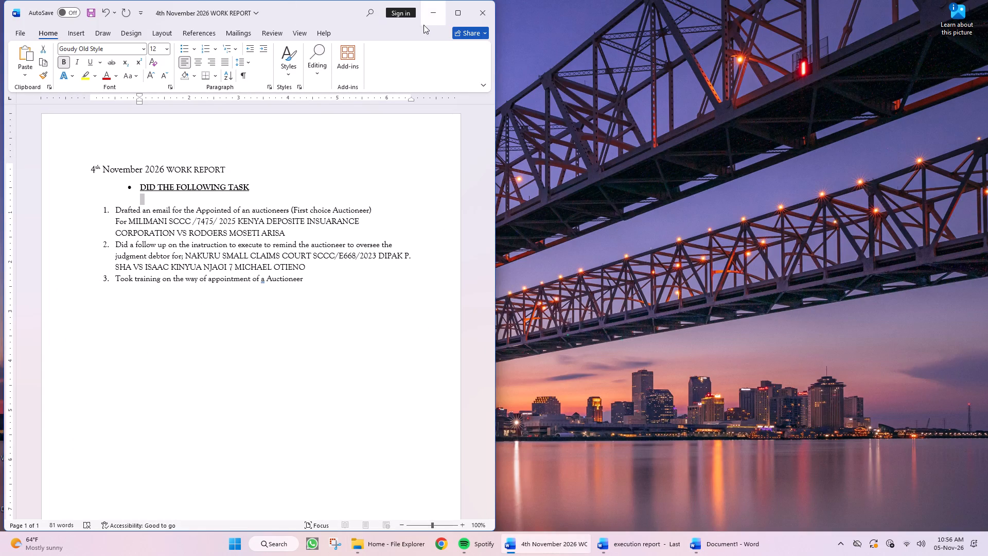
Minimize the 4th November 2026 work report and close the execution report document.
left_click(430, 18)
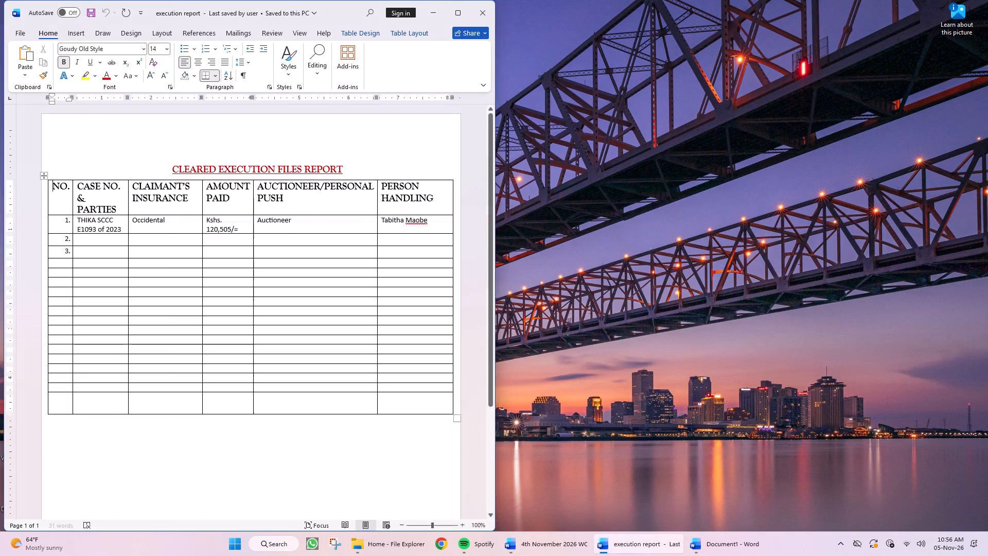
left_click(475, 11)
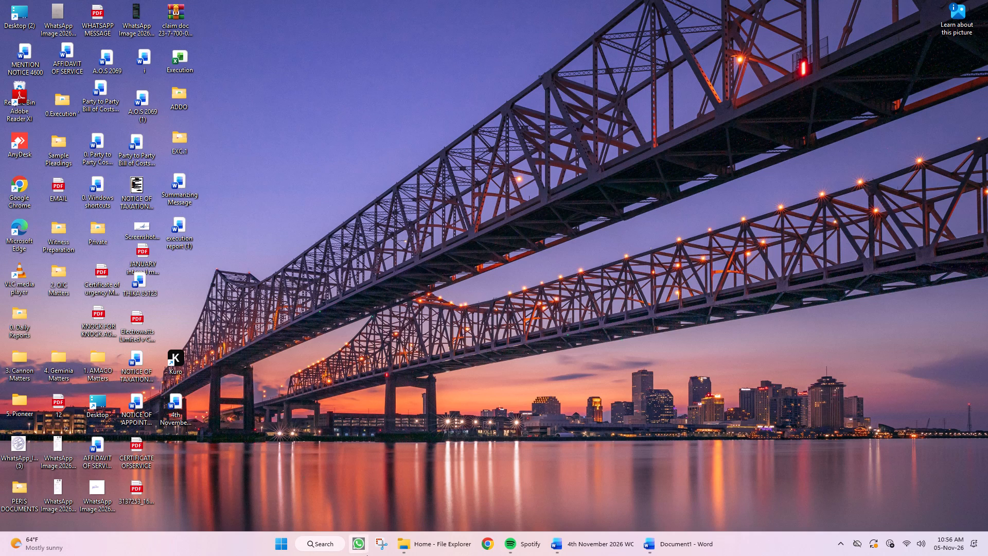
Open Google Chrome.
left_click(479, 549)
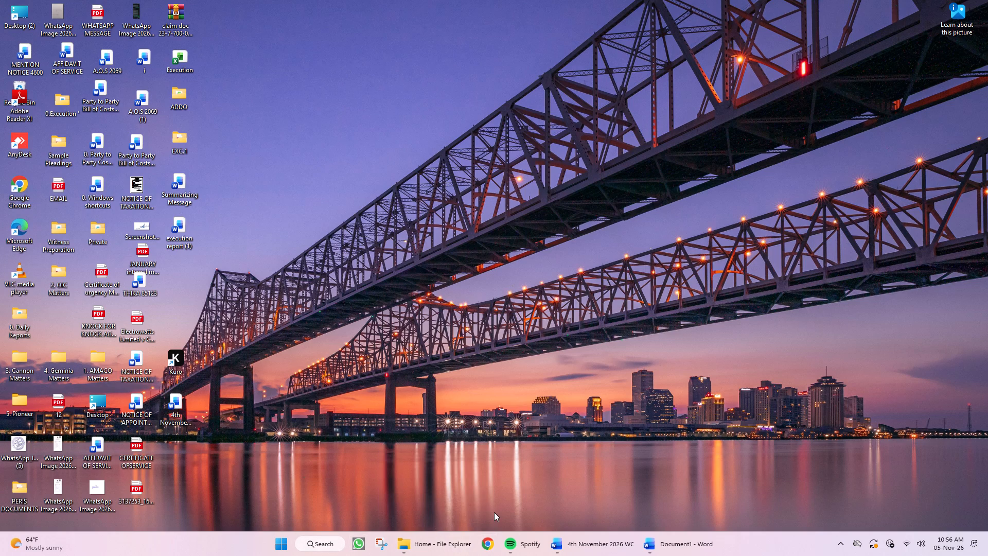
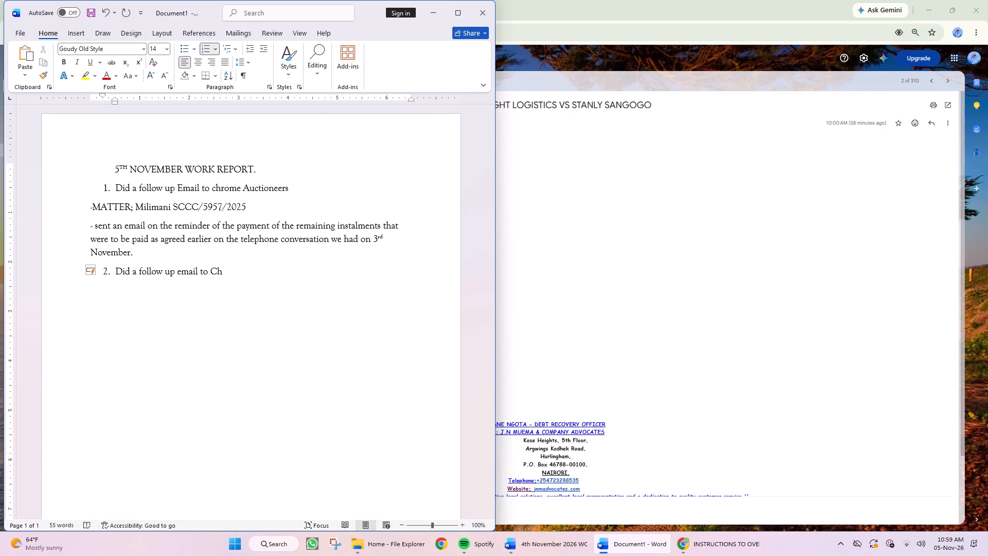
Complete the name "Chador" at the end of item 2, after "Did a follow up email to".
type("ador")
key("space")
Complete the second numbered item so it reads "Did a follow up email to Chador Auctioneers".
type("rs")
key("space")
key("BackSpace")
Add an unnumbered, indented line under item 2 starting with "-Matter;".
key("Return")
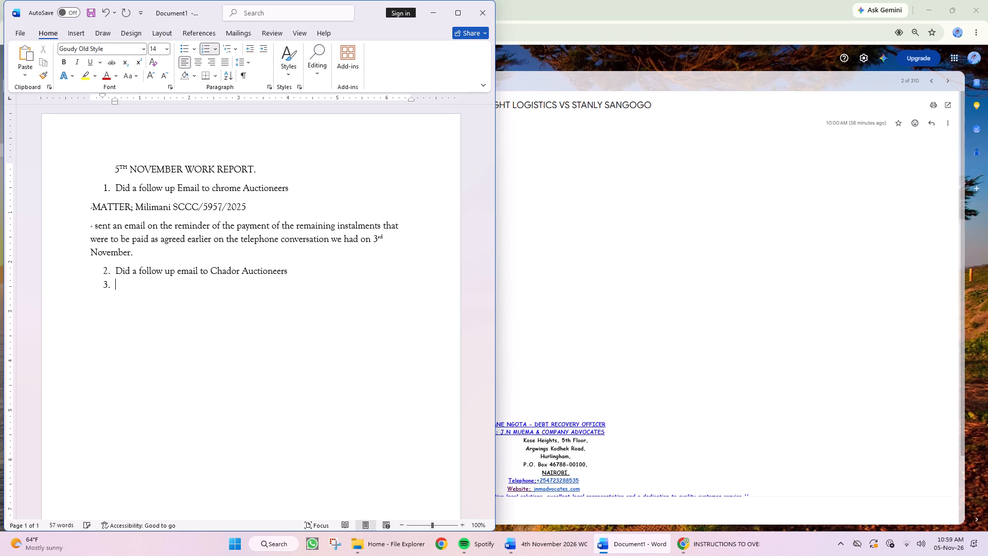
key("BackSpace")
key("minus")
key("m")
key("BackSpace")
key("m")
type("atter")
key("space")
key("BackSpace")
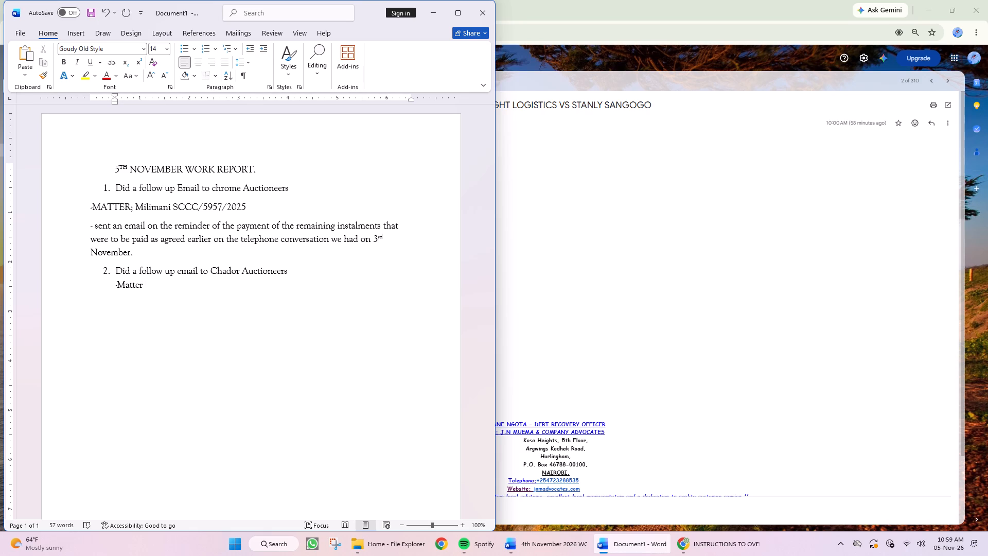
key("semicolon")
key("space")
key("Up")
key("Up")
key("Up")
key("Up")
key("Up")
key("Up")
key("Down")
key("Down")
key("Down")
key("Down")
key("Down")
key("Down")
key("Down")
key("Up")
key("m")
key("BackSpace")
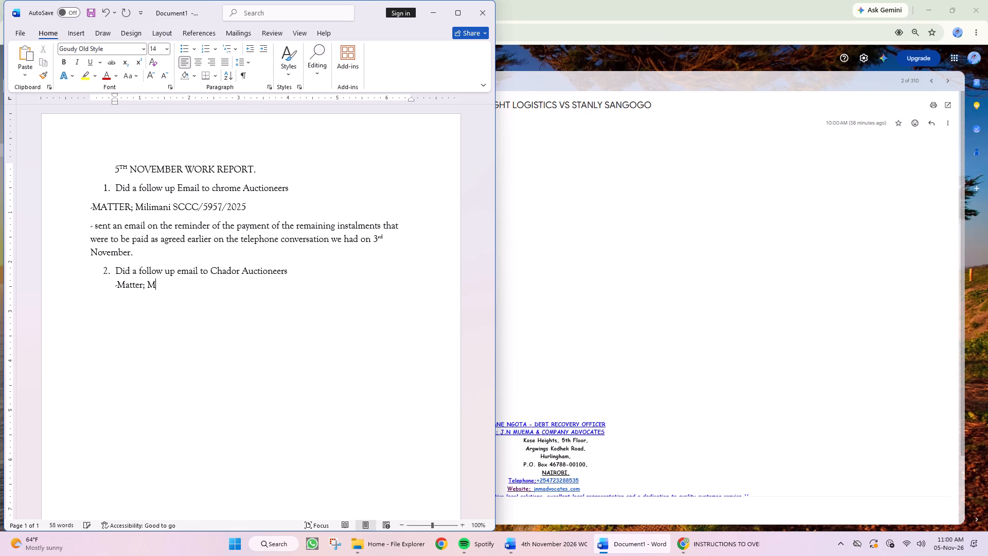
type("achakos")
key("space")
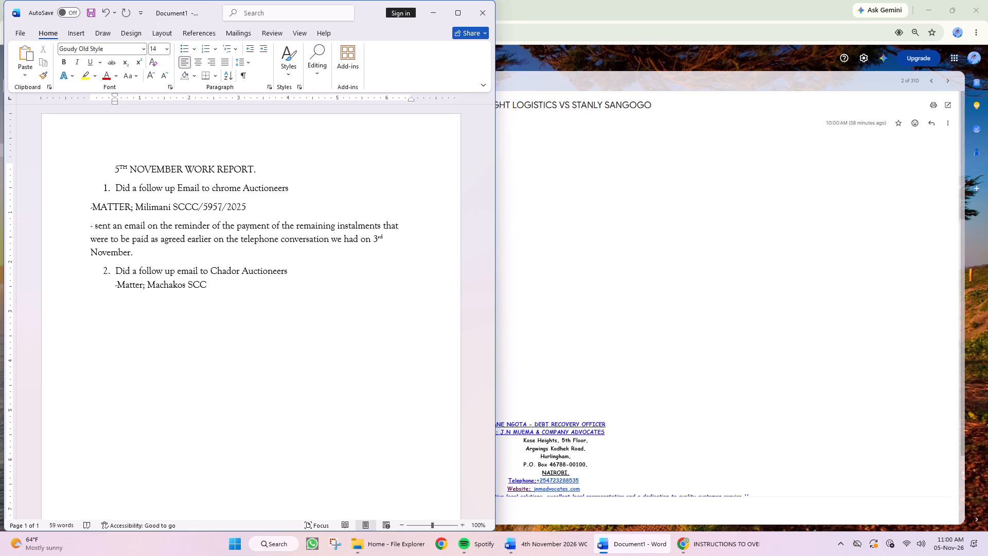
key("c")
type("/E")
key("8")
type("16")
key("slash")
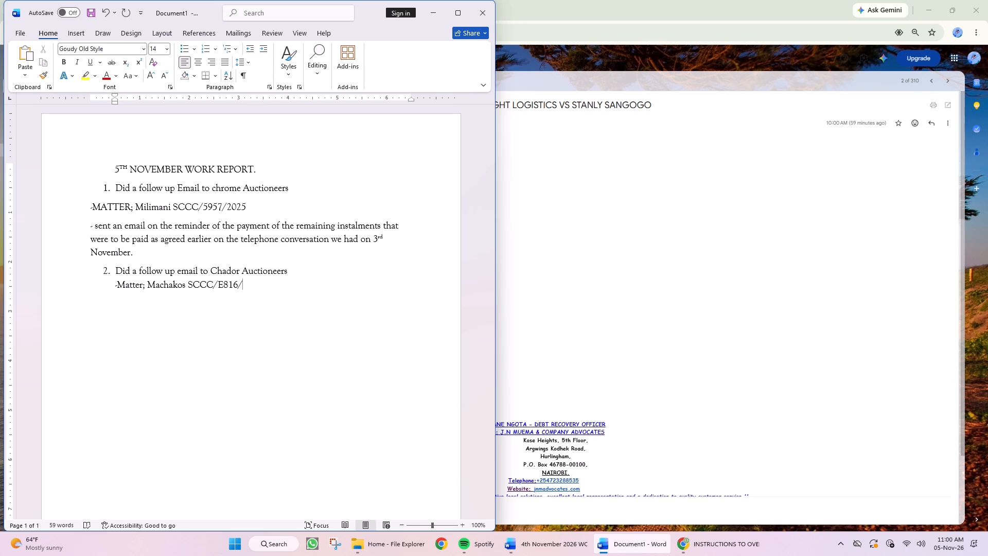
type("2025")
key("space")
Append the case parties in capitals after the matter number: "MURANGA FREIGHT LOGISTICS V" followed by the opposing party's full name.
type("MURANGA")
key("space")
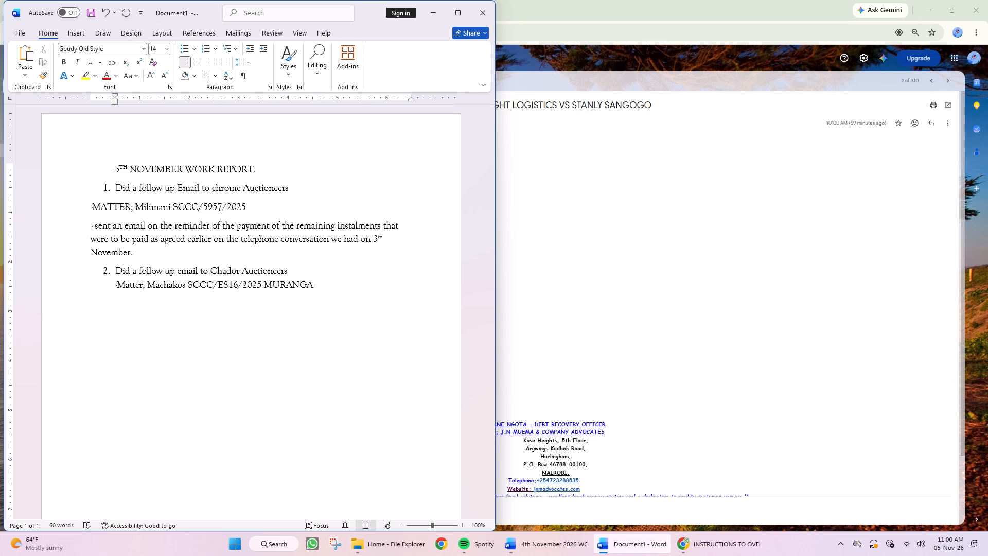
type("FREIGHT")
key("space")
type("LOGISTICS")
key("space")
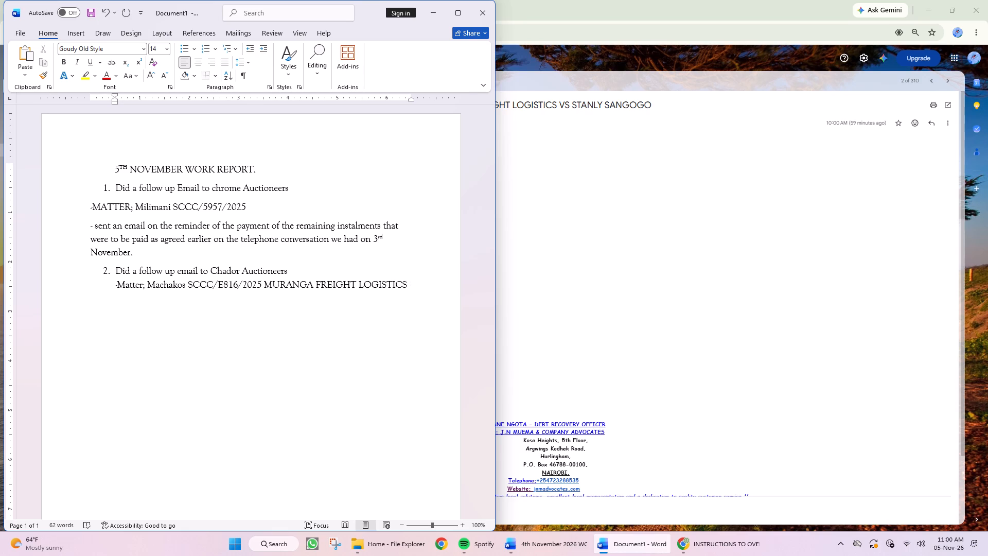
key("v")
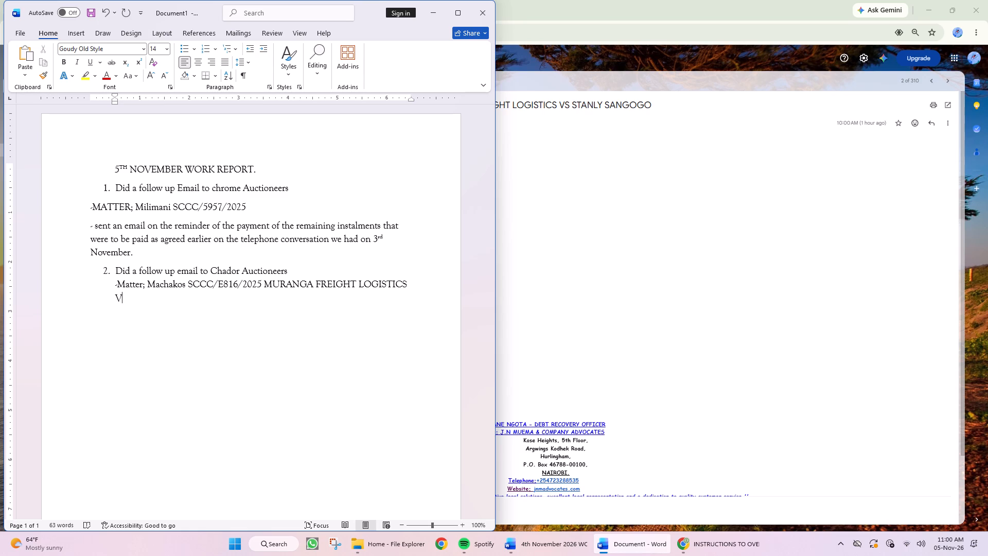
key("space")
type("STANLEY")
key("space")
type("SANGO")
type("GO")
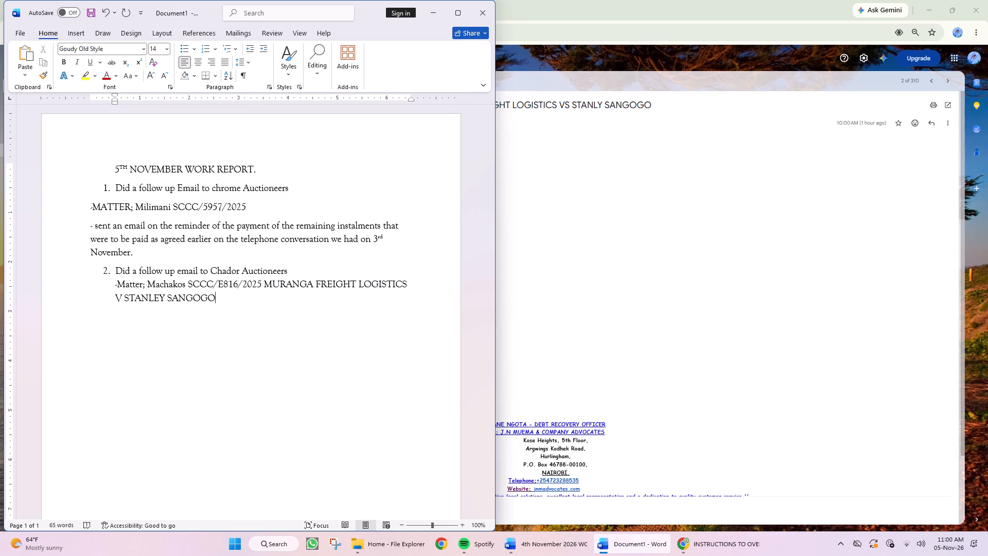
Add a line under item 2's matter details reading "- Sent an email on the follow up of the above matter regarding the status of execution".
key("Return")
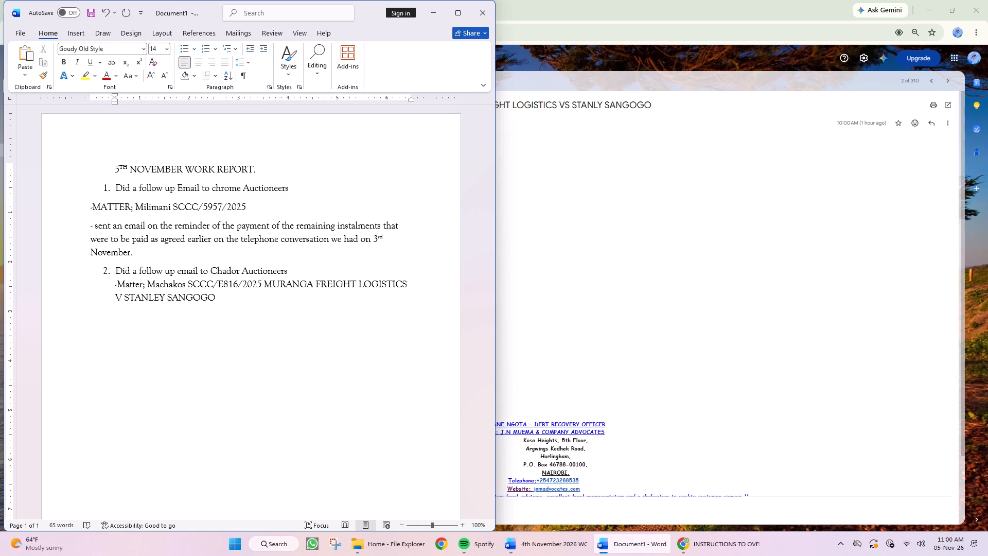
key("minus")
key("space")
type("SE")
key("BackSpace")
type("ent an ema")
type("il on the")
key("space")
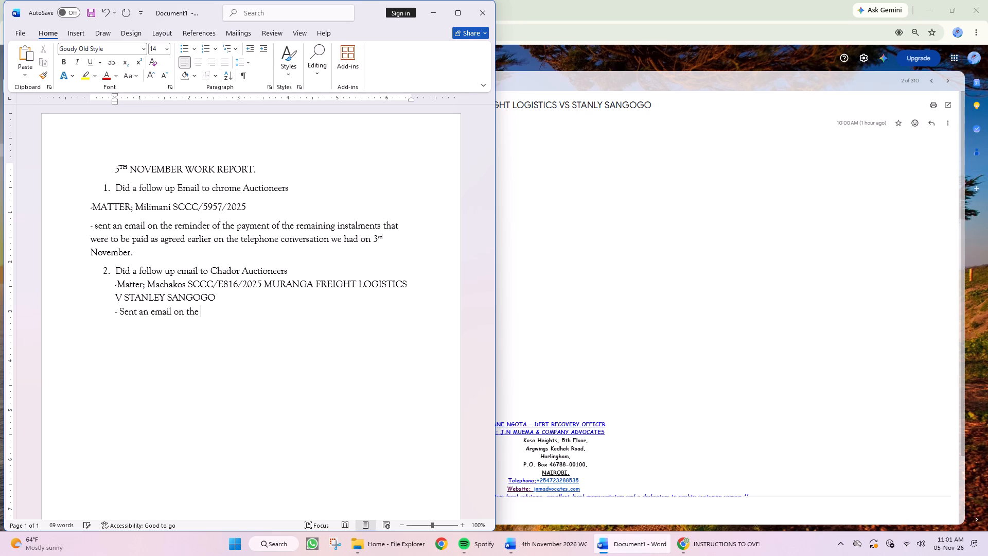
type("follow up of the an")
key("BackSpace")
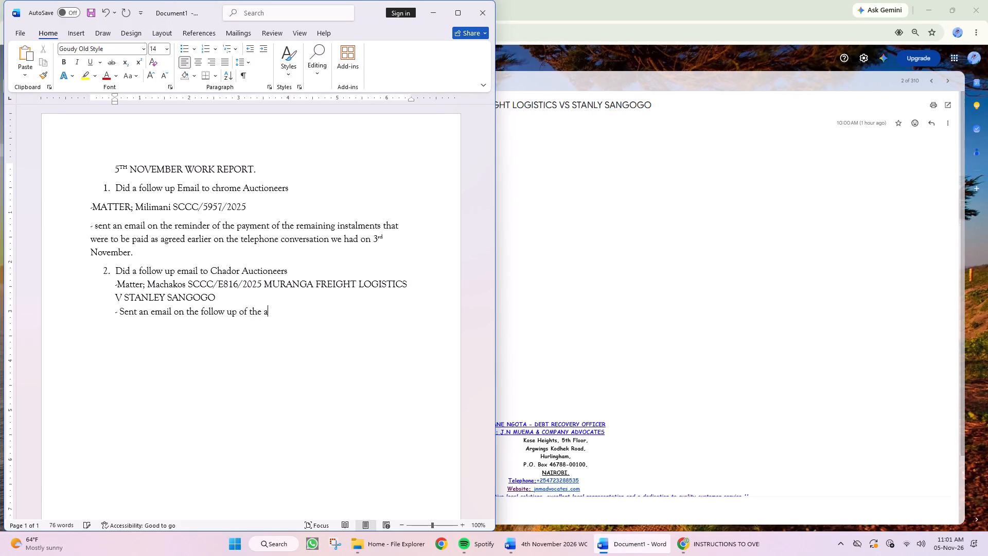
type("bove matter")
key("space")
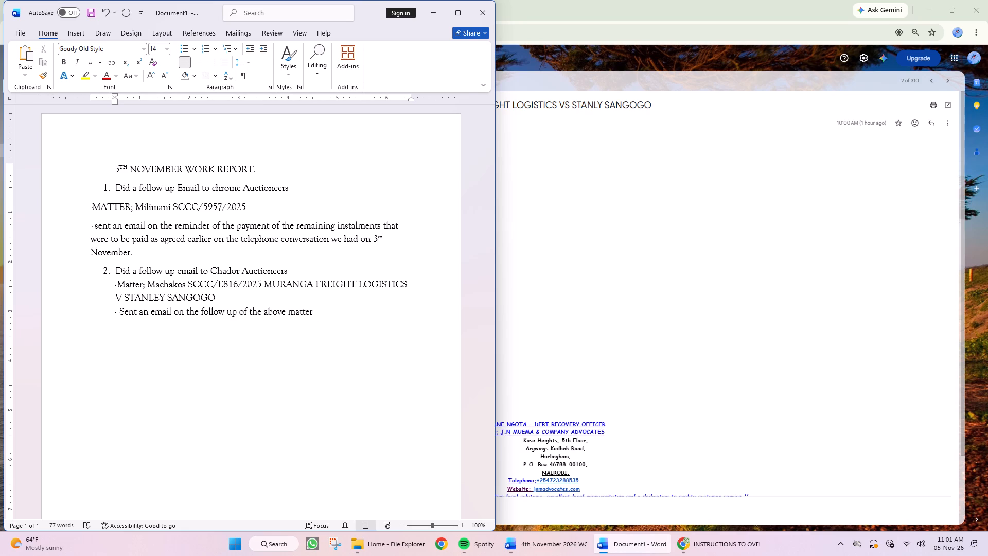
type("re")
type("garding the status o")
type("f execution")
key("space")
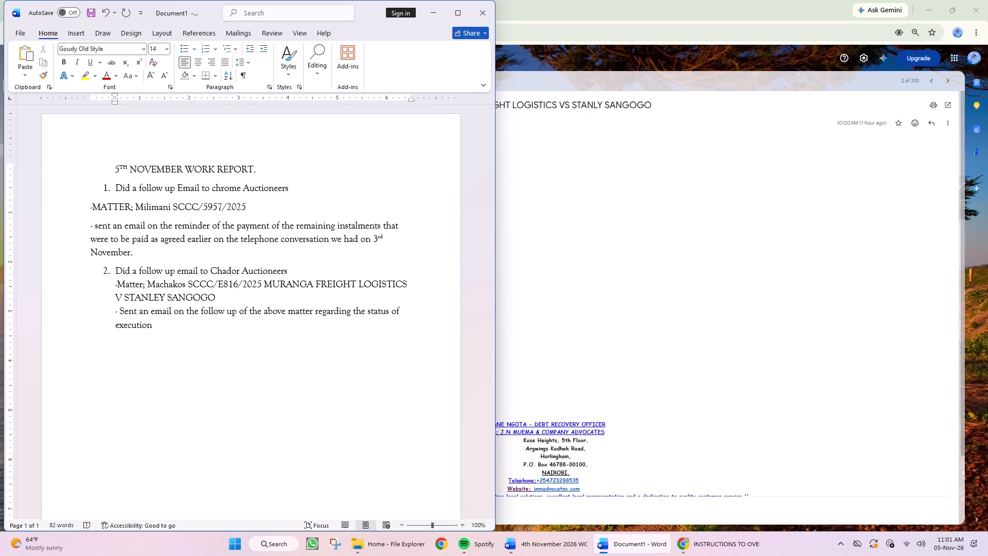
Continue the item 2 email description with "and inquiry on where the progress of the execution is so far".
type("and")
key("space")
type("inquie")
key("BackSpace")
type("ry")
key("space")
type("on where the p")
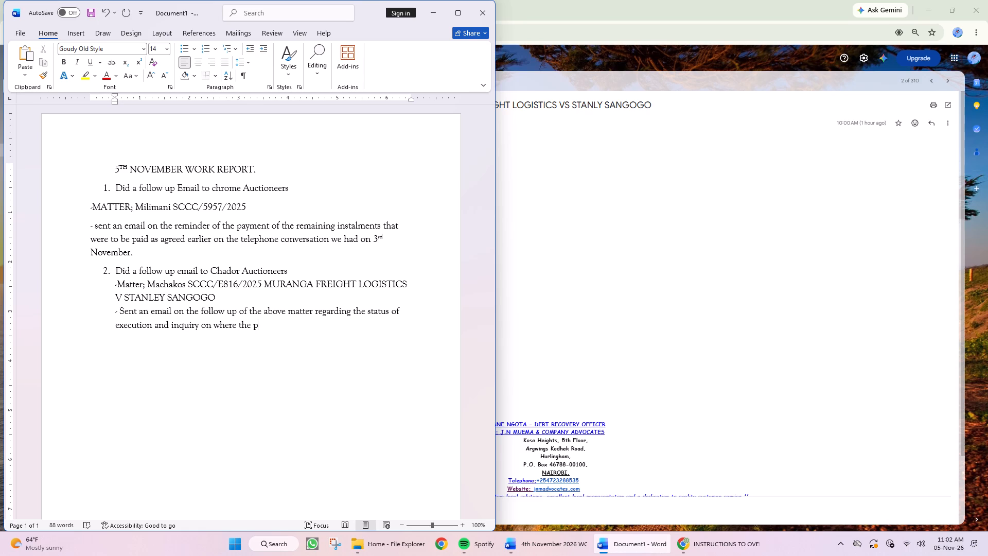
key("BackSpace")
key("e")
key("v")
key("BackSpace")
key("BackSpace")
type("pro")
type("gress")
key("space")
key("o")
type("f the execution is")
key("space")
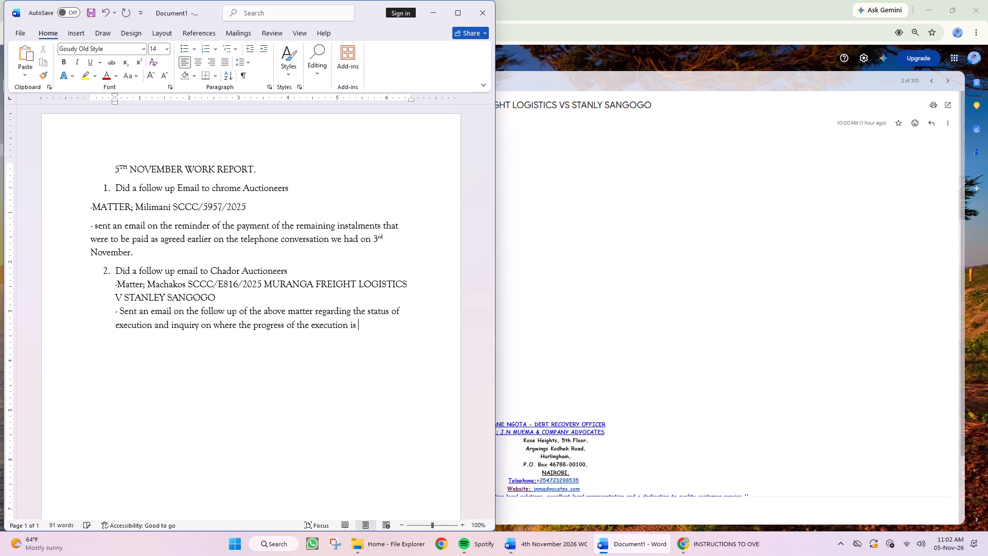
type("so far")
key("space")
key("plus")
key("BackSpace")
Finish the item 2 email description with ",requesting for a response for the same.".
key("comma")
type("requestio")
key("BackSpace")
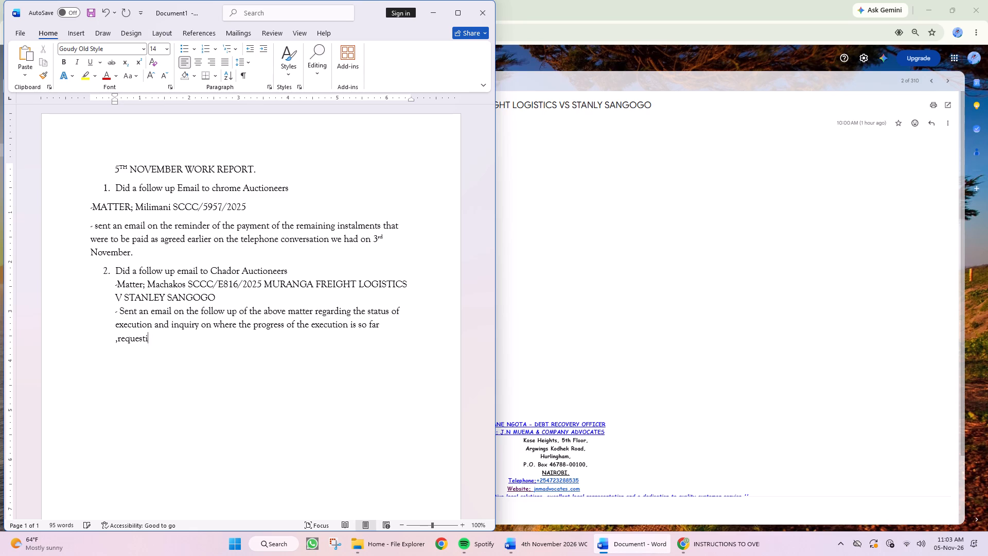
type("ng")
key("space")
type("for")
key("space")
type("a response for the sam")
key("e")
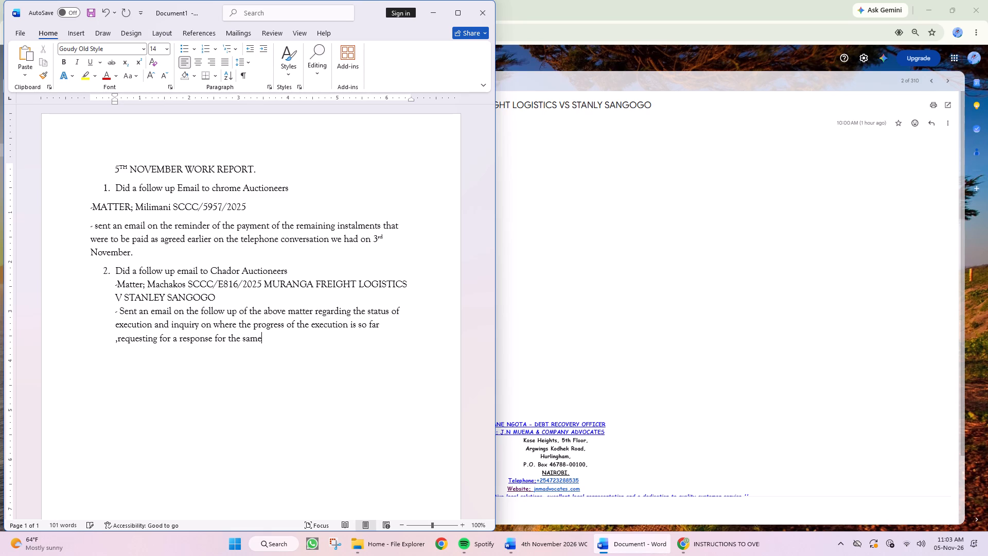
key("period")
Insert a comma directly after "so far" and delete the stray comma before "requesting" in the item 2 description.
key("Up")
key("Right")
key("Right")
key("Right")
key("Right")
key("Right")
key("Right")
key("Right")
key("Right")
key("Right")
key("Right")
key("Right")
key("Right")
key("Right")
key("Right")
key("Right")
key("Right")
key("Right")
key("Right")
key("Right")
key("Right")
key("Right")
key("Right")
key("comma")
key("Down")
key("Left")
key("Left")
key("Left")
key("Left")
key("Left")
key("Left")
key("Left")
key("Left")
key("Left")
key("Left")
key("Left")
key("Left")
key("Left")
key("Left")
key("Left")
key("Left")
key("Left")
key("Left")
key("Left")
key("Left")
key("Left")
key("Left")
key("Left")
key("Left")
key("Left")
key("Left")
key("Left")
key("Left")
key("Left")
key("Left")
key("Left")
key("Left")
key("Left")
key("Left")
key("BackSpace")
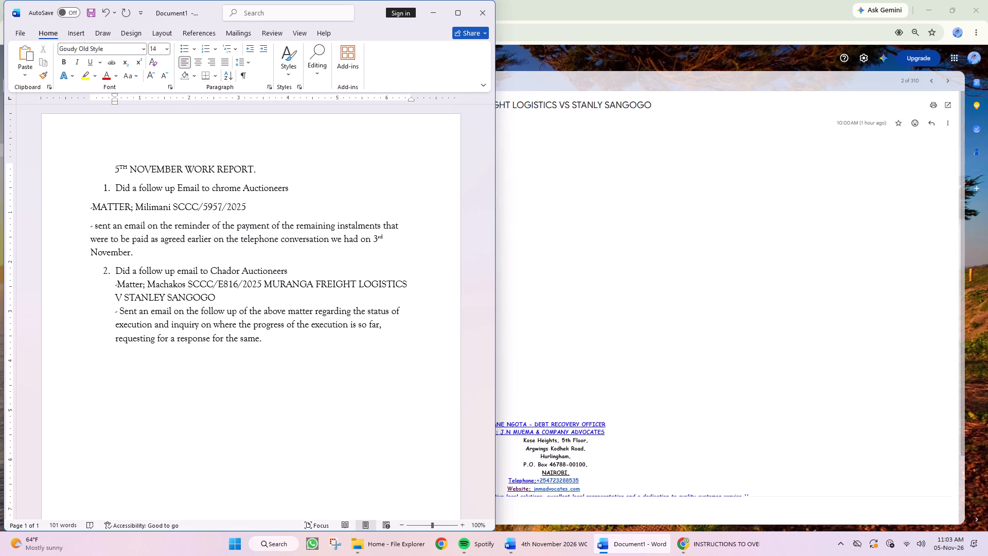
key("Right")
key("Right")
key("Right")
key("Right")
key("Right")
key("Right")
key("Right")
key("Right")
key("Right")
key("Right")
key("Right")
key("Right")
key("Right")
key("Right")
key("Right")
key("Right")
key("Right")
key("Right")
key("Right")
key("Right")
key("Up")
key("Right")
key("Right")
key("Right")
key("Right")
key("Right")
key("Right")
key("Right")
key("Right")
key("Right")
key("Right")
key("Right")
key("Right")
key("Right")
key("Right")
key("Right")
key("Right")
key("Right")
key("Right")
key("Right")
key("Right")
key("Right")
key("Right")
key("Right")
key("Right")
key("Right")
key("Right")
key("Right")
Replace the comma after "so far" in item 2's description with "as well as" before "requesting".
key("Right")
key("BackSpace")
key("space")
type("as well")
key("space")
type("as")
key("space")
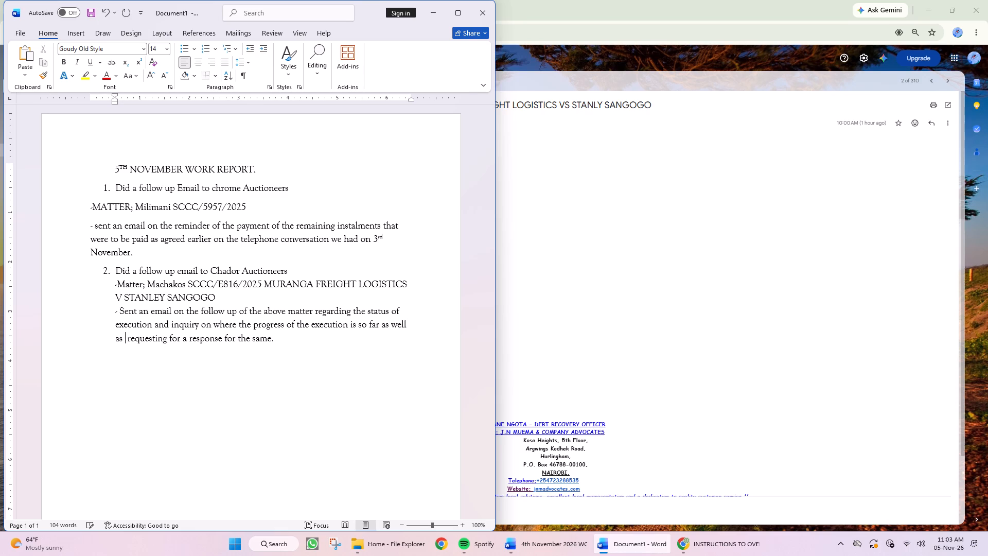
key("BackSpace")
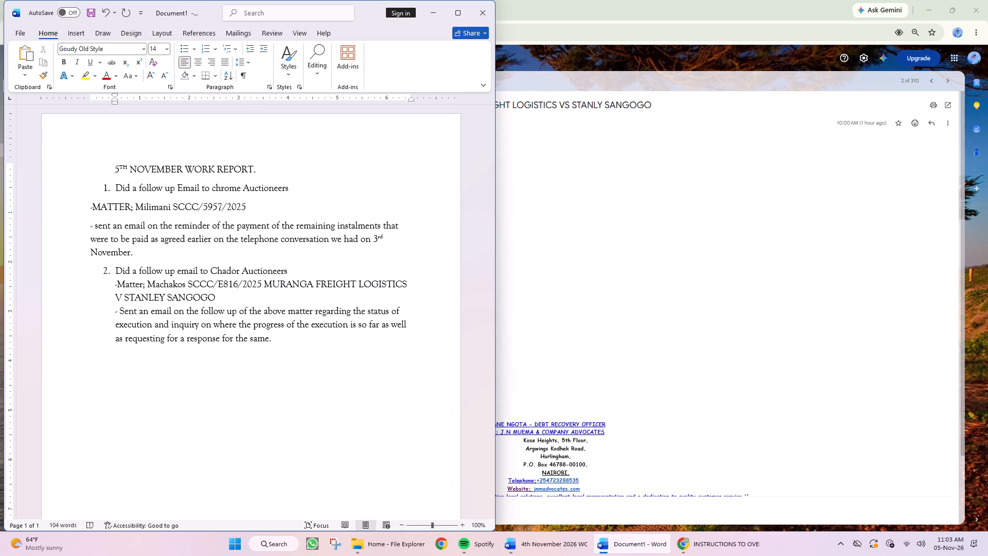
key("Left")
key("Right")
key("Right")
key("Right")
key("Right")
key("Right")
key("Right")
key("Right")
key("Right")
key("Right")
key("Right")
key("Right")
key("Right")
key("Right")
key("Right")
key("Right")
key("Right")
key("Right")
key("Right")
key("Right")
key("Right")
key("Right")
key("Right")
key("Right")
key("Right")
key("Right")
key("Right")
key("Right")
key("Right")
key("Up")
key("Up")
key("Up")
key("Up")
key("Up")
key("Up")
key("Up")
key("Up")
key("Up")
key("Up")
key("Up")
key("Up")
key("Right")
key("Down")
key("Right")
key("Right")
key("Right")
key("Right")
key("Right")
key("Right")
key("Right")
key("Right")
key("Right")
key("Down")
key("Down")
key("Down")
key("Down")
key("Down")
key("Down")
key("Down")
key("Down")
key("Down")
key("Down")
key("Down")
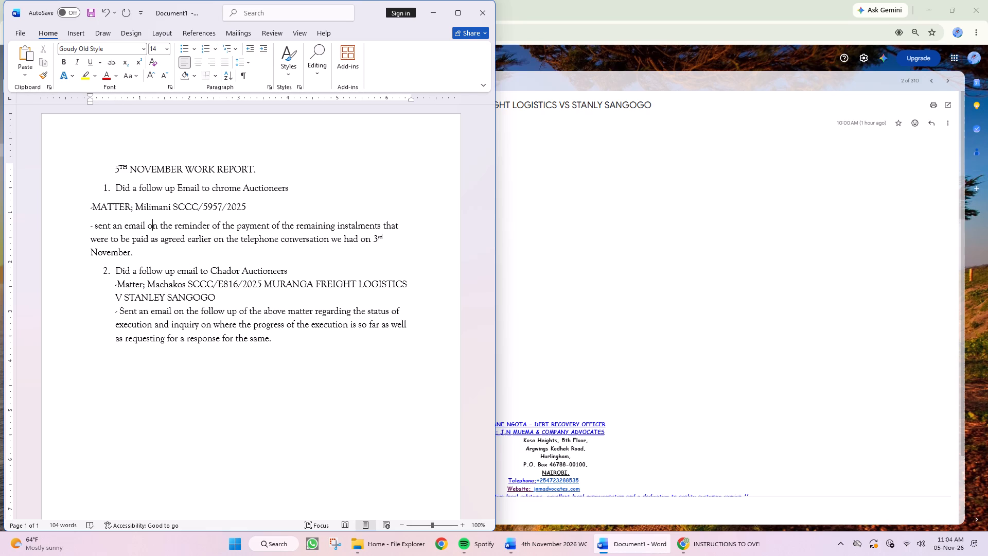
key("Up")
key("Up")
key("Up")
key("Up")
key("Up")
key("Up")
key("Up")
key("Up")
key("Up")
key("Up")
Insert a run of spaces between "3rd" and "November" in item 1's email description.
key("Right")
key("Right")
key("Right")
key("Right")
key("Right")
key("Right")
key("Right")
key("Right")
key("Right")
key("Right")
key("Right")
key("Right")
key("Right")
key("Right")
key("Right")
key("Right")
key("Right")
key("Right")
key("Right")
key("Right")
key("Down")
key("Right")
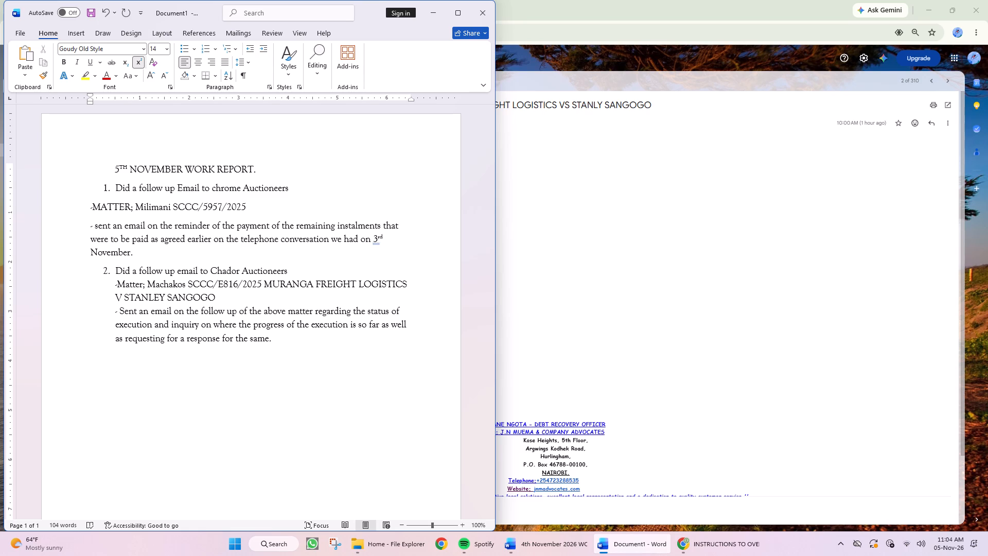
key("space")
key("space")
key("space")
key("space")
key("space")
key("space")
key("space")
Indent the first line of item 1's email description by one space, ahead of "- sent an email".
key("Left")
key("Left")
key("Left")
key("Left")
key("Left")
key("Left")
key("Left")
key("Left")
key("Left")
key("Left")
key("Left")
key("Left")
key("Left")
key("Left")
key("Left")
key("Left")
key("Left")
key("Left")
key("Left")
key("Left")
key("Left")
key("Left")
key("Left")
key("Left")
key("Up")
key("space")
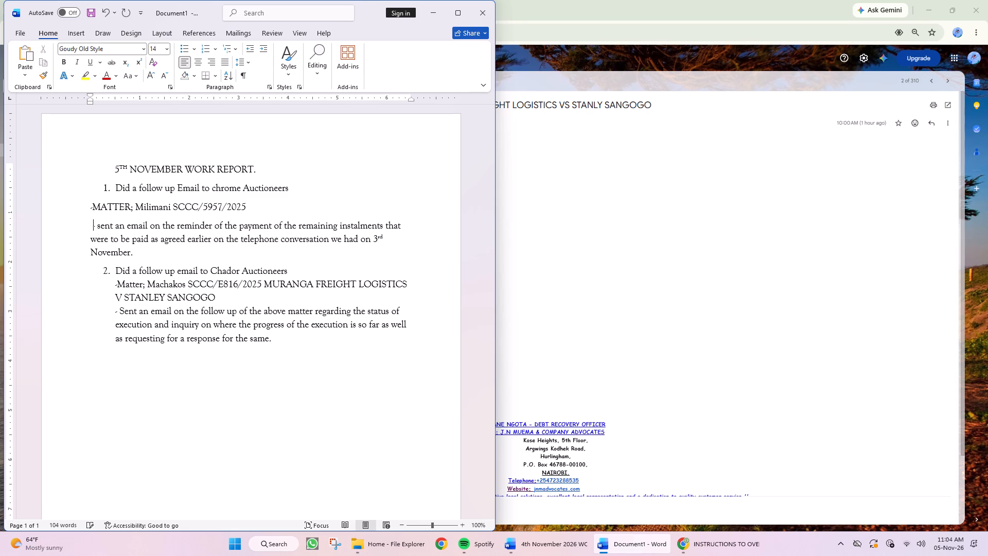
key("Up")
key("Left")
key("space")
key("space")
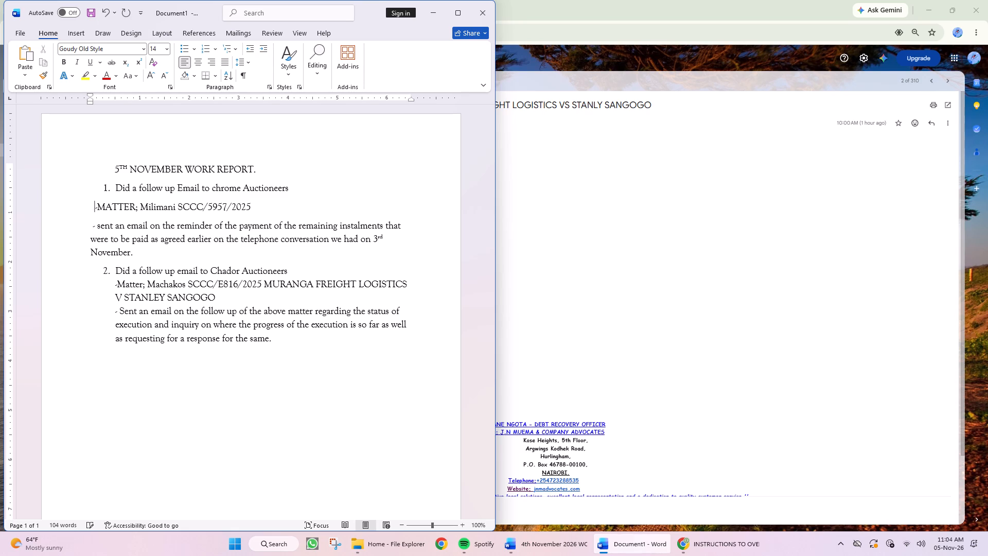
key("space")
Insert runs of spaces before "were to be paid" and before "November" in item 1's email description.
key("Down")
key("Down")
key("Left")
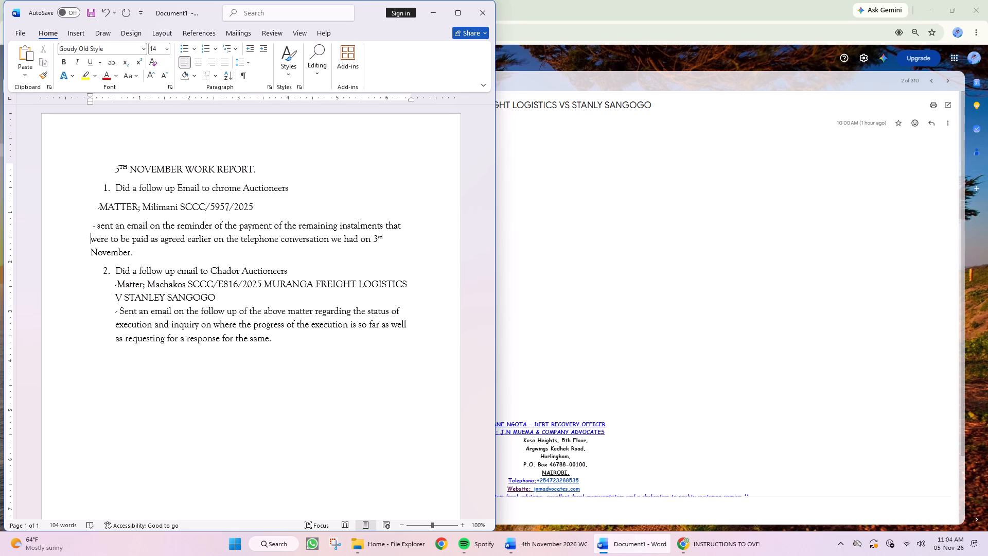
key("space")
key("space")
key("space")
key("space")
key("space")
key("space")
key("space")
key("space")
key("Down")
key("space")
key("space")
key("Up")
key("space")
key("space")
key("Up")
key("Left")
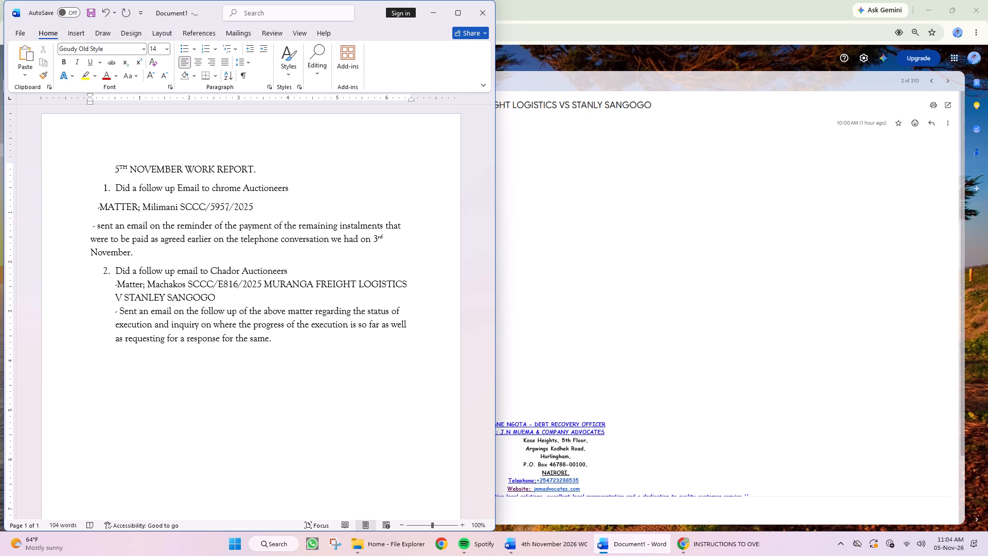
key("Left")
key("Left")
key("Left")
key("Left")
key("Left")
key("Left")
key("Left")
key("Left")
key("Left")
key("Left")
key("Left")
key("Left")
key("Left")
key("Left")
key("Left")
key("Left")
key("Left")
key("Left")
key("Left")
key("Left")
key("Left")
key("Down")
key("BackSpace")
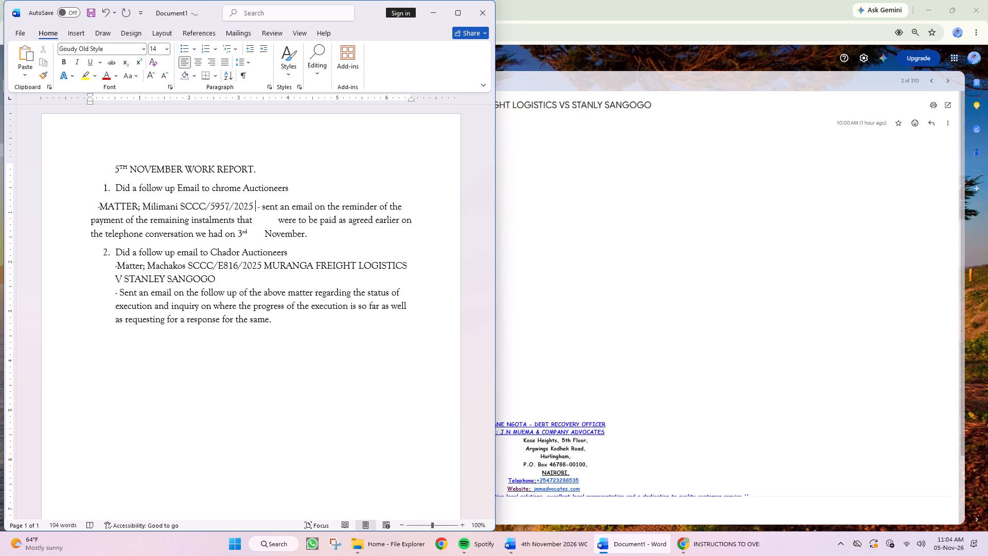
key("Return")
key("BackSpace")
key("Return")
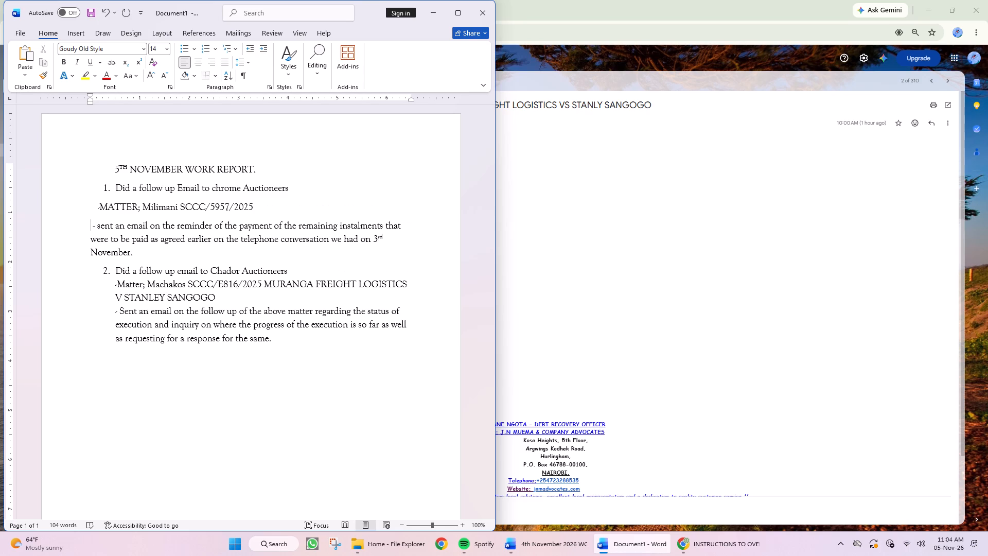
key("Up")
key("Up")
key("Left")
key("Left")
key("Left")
Add a new line below item 2's description and number it as item 3 of the list.
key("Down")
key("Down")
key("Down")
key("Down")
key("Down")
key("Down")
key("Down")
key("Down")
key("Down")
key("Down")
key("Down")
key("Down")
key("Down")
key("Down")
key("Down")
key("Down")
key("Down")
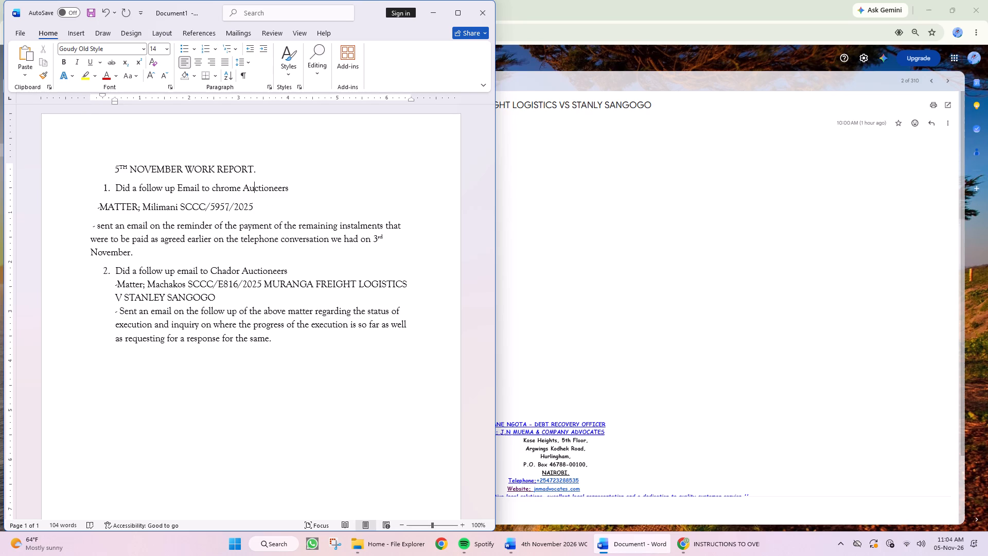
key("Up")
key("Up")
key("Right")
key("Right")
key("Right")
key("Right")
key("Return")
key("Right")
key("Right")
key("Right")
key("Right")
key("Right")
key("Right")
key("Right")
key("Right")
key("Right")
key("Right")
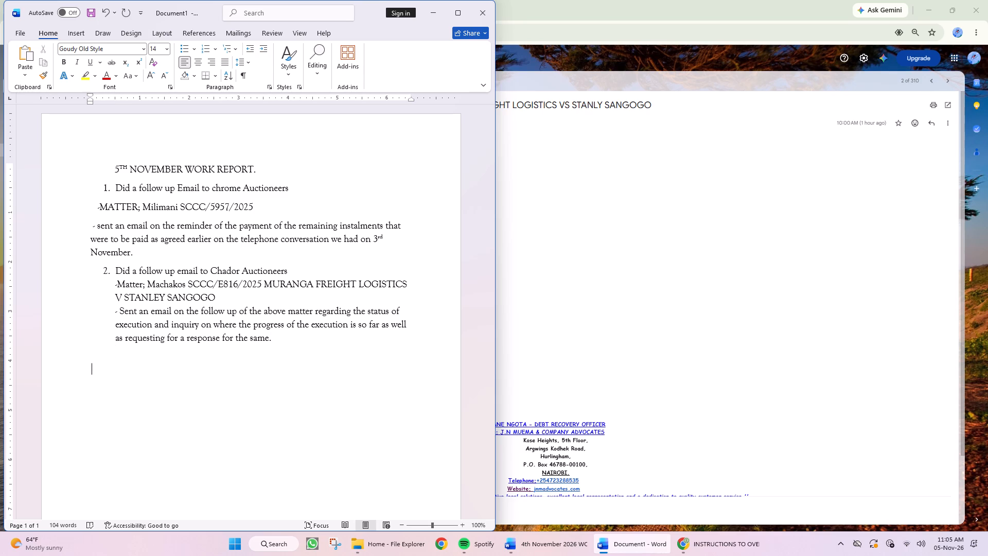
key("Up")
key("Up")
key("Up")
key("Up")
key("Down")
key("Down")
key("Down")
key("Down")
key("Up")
left_click(201, 51)
left_click(186, 130)
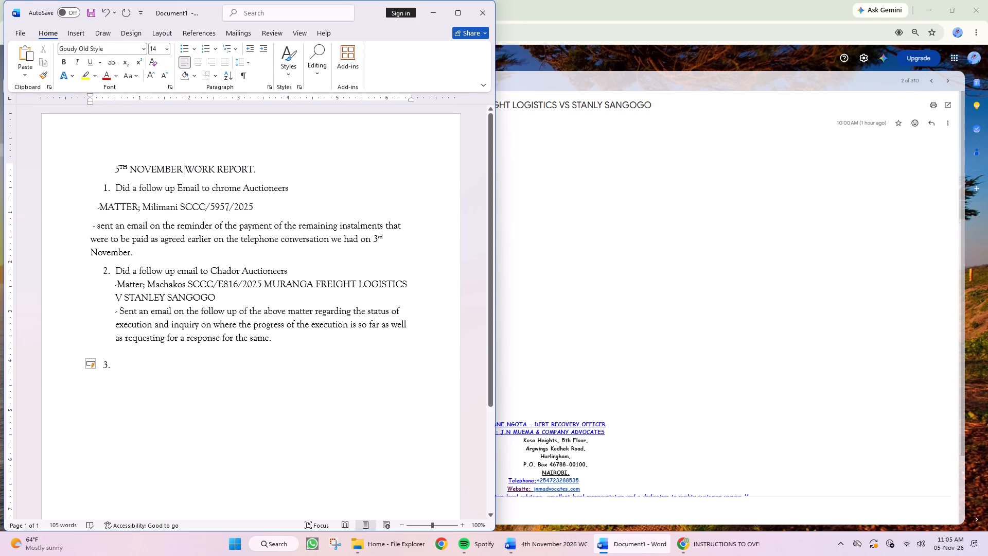
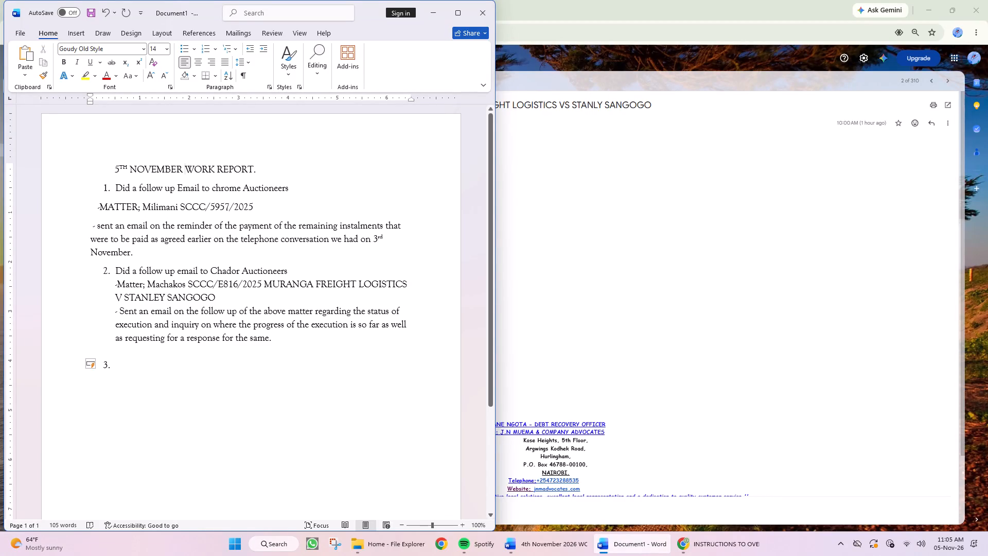
left_click(255, 207)
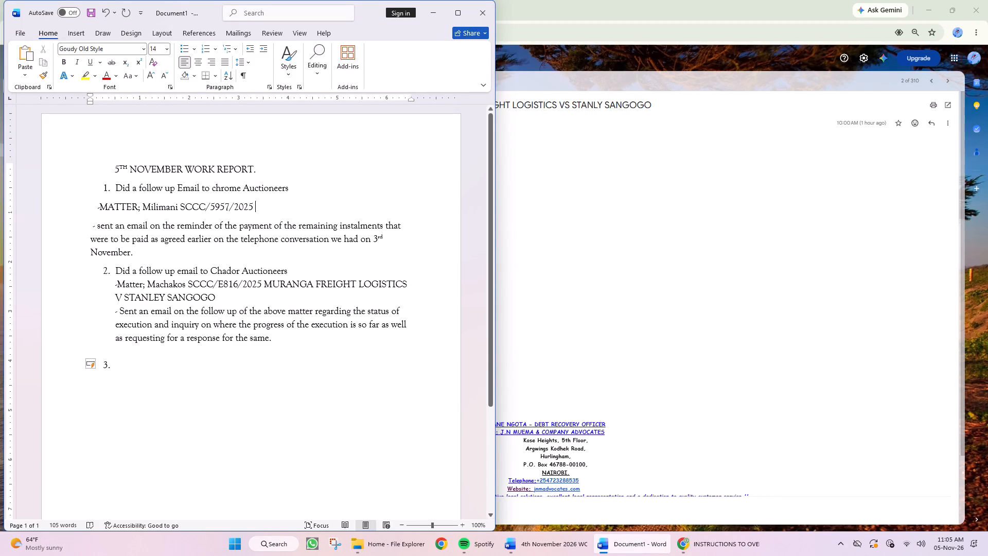
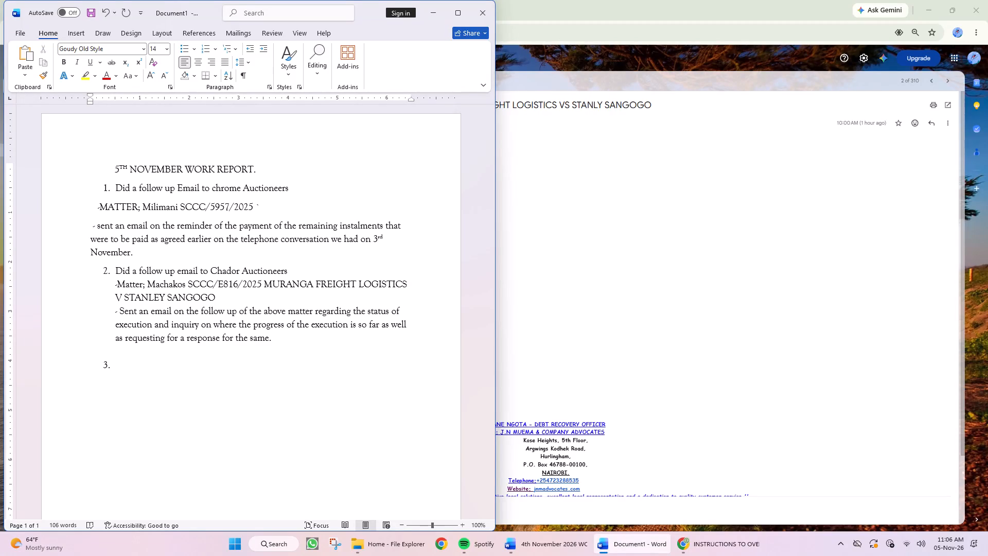
key("BackSpace")
key("BackSpace")
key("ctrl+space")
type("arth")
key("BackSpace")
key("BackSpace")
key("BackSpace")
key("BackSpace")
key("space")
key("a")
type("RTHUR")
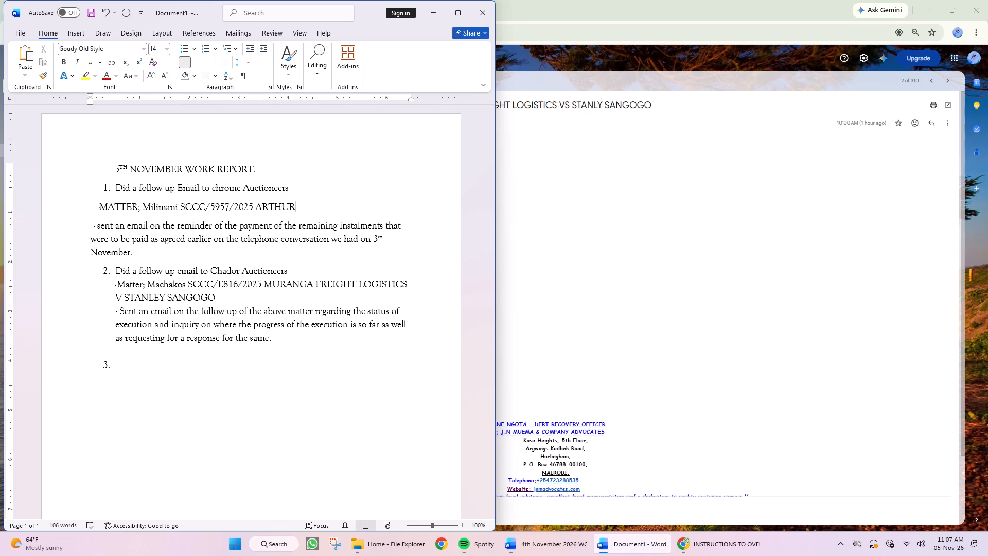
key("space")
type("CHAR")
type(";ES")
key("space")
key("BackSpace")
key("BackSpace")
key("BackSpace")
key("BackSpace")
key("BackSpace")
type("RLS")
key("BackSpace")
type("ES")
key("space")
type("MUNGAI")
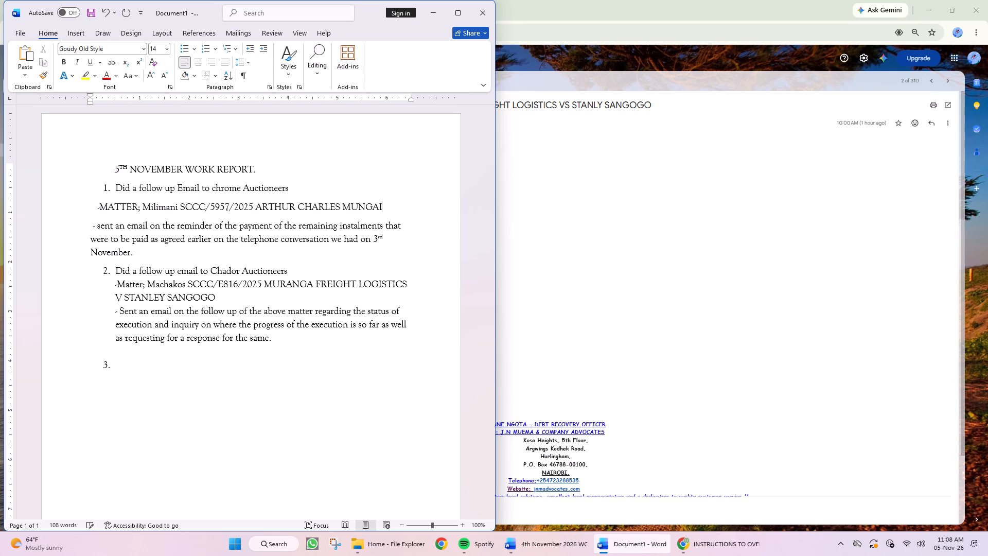
Continue item 1's matter line with "VS" and the first opposing party's full name in capitals.
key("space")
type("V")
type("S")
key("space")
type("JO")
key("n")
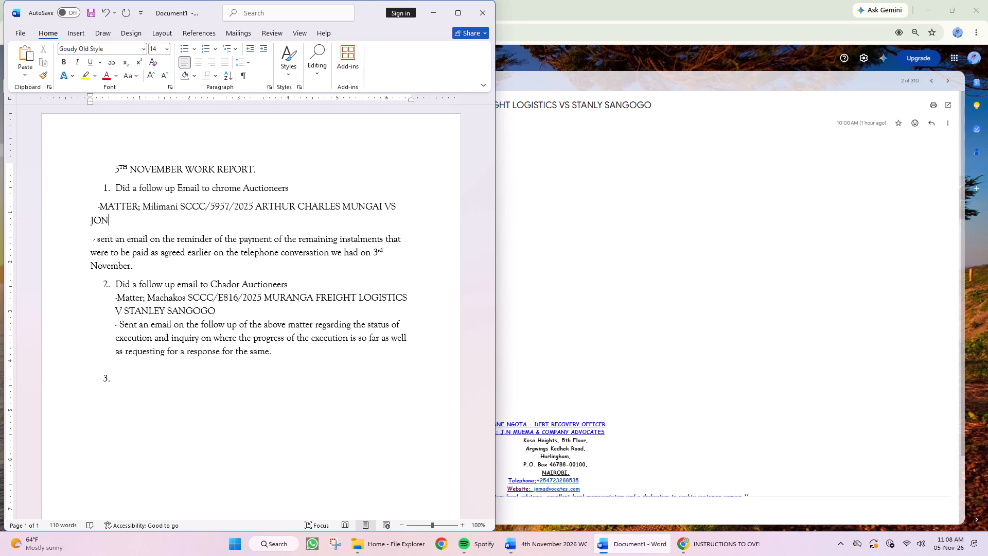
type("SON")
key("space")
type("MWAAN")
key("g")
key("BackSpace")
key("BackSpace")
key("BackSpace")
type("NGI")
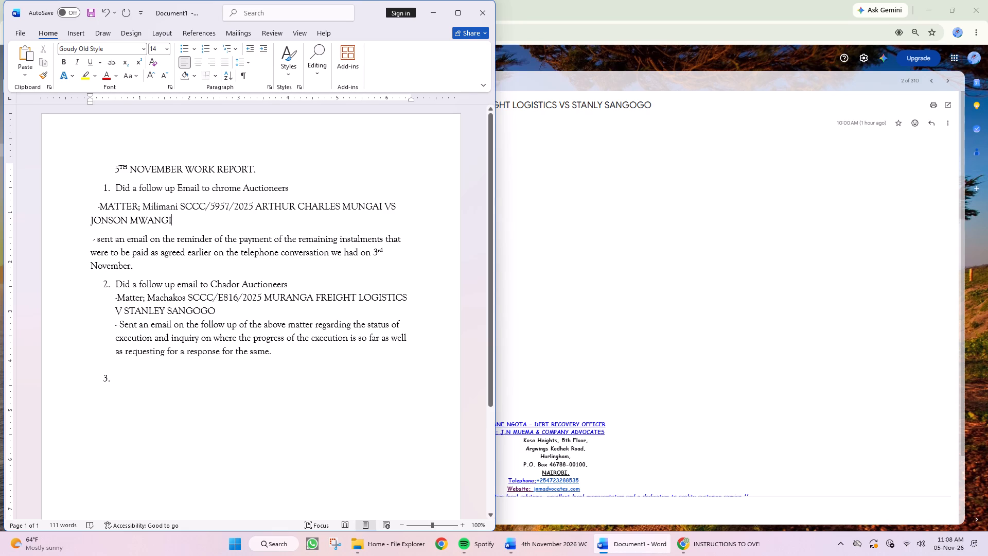
Complete item 1's matter line with "&" and the second opposing party's name in capitals.
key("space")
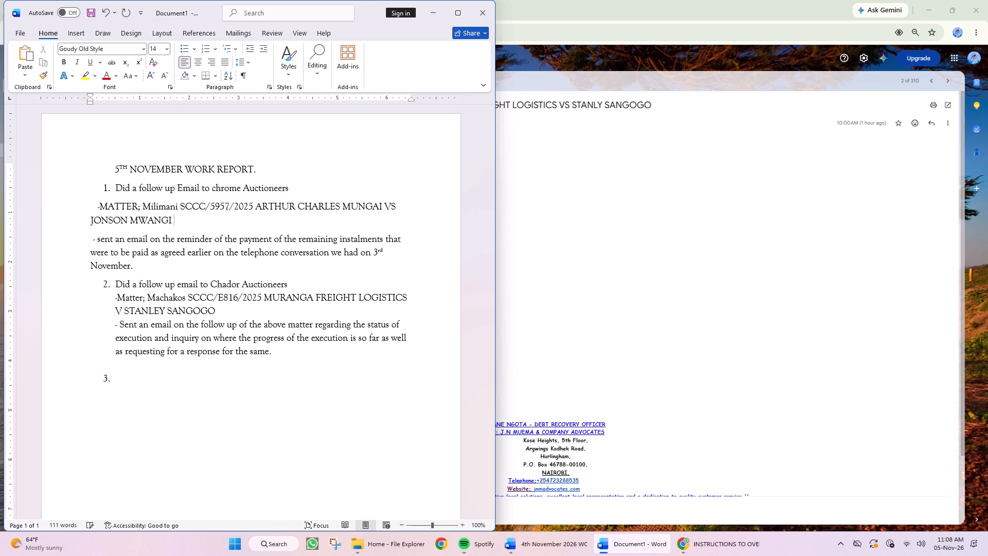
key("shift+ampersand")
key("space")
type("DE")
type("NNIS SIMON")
Remove the number from the empty third list item and reapply numbering so the line starts with "3.".
left_click(120, 381)
key("BackSpace")
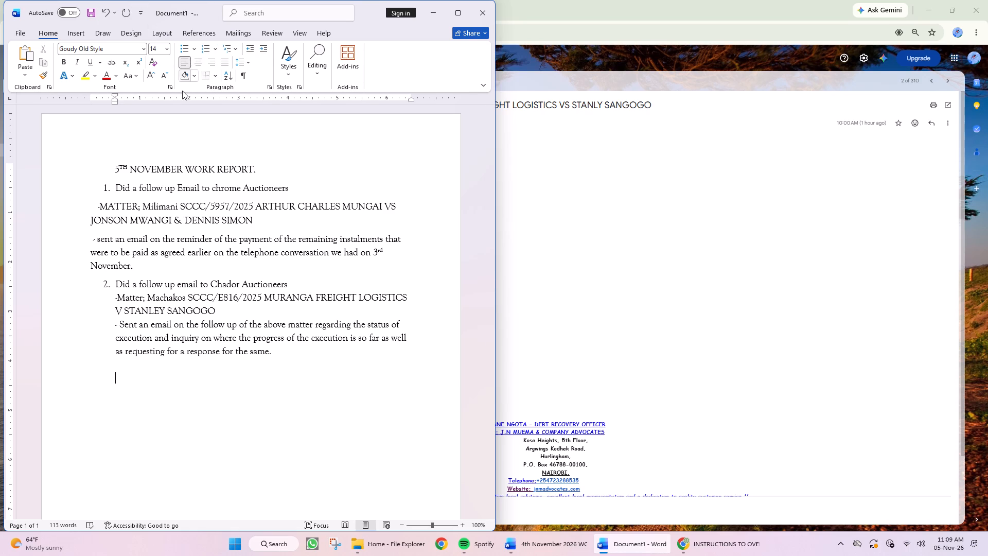
left_click(207, 51)
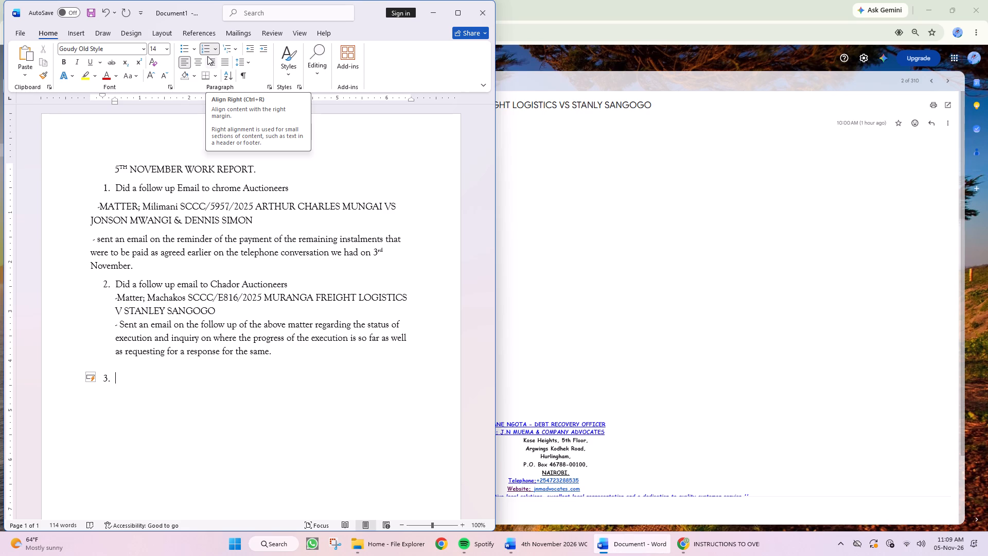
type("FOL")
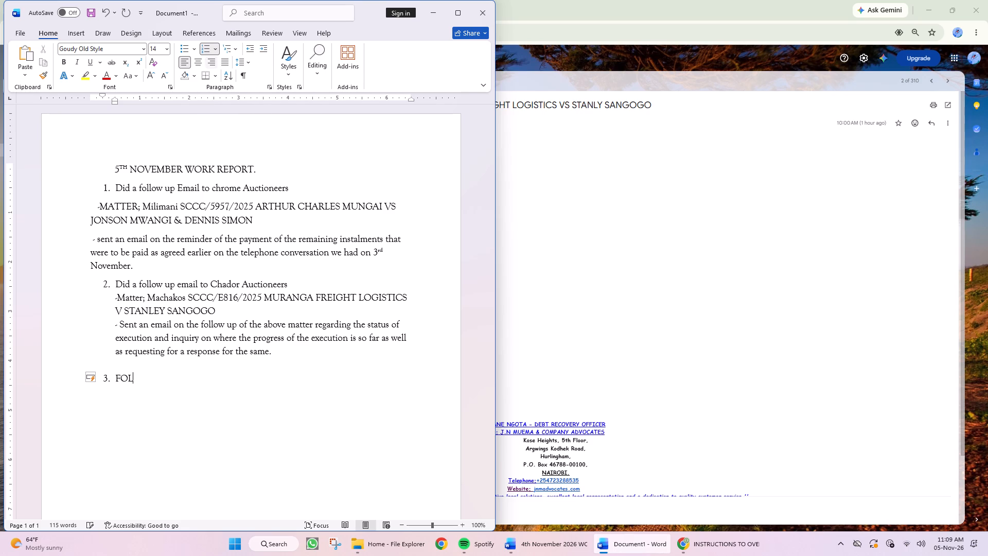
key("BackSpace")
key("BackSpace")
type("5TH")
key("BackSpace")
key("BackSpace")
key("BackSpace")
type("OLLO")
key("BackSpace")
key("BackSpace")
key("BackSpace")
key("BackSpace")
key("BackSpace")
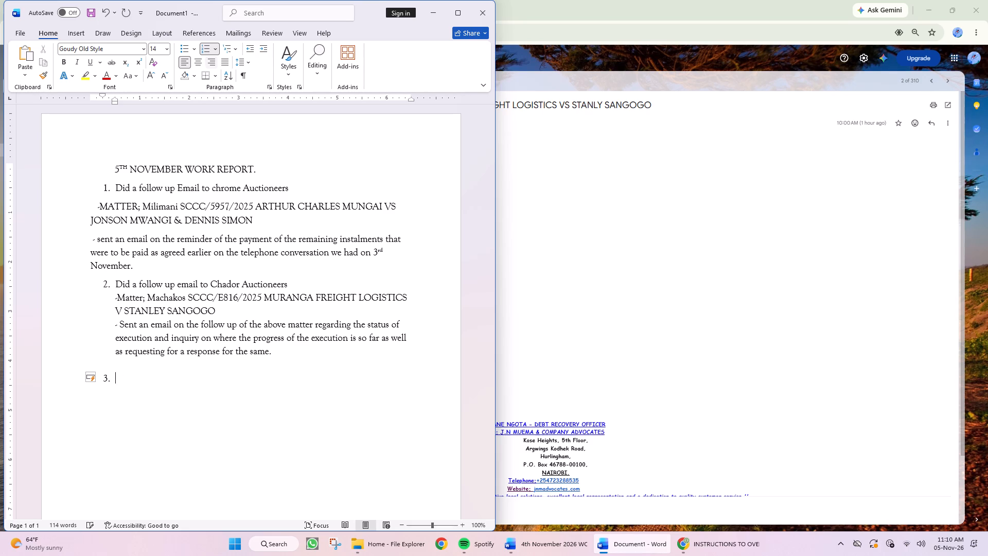
Start item 3's heading line with the text "Did a follow up e" in sentence case.
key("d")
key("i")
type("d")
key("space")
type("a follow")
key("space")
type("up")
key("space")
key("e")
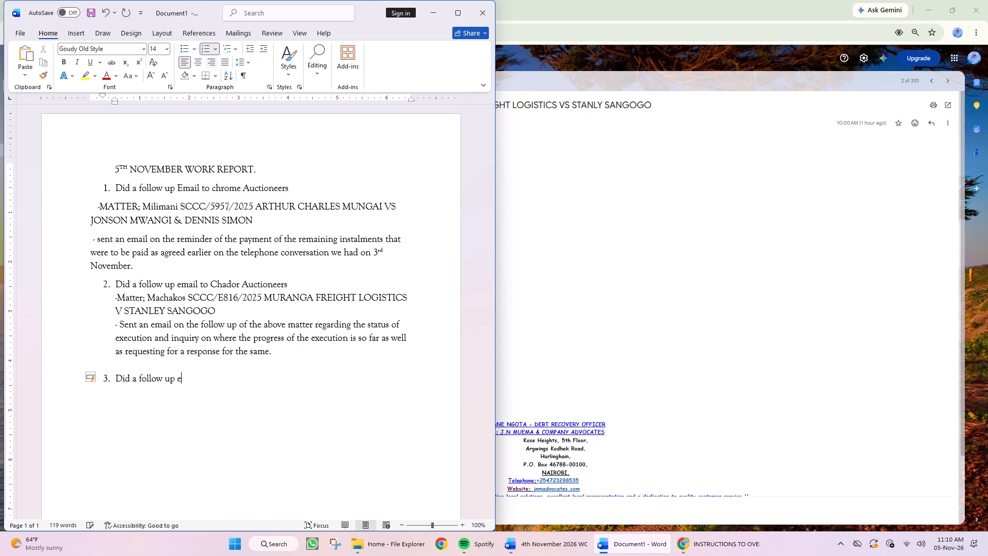
Continue item 3's heading line by completing the word "email" so it reads "Did a follow up email".
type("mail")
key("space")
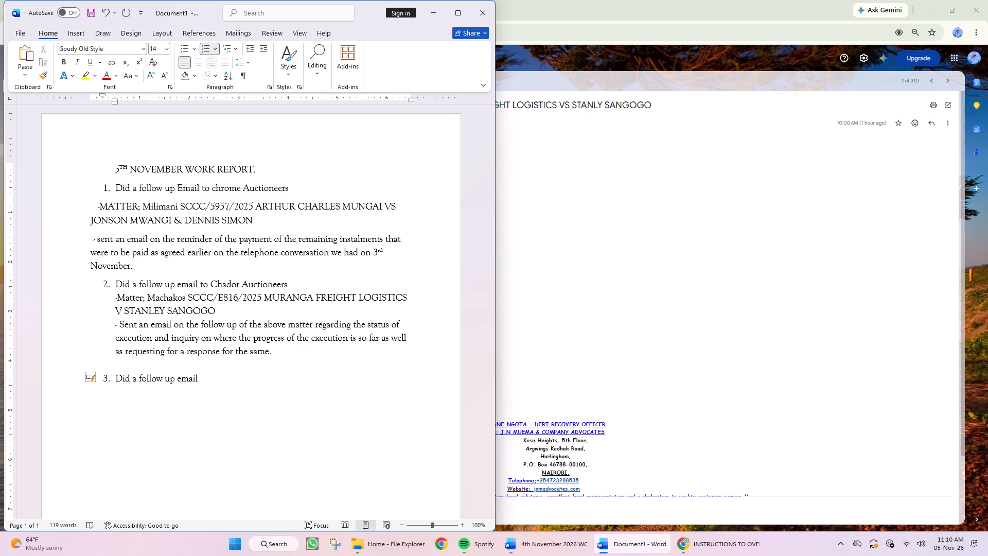
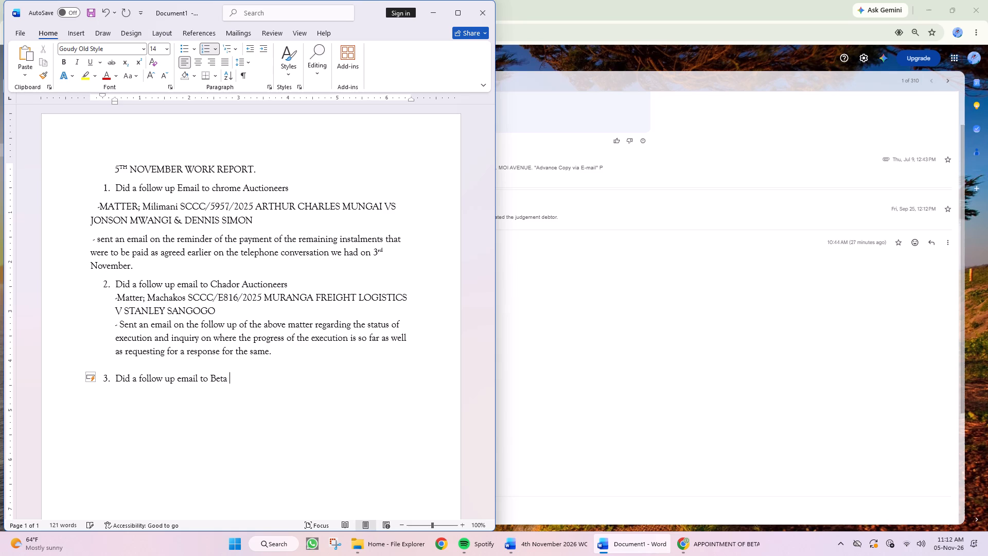
Complete item 3's heading so the recipient of the follow up email reads "Betabase Auctioneers".
key("BackSpace")
key("BackSpace")
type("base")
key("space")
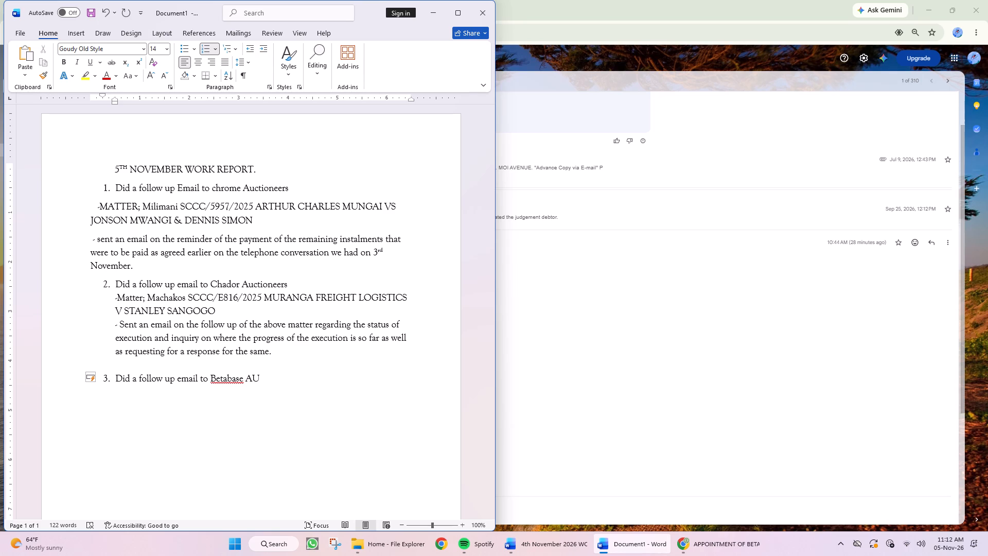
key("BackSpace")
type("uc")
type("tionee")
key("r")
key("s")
Start an unnumbered, indented line beneath item 3's heading with a "-".
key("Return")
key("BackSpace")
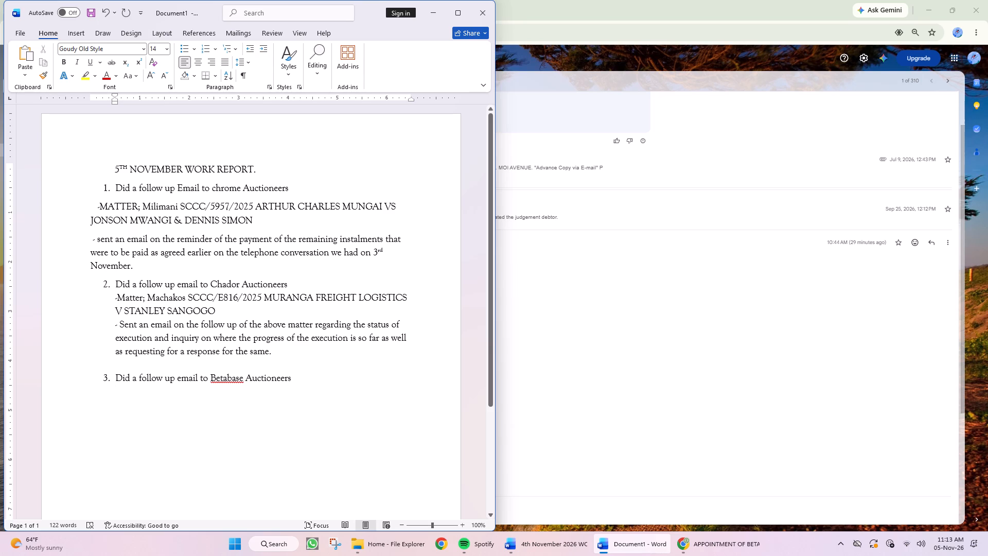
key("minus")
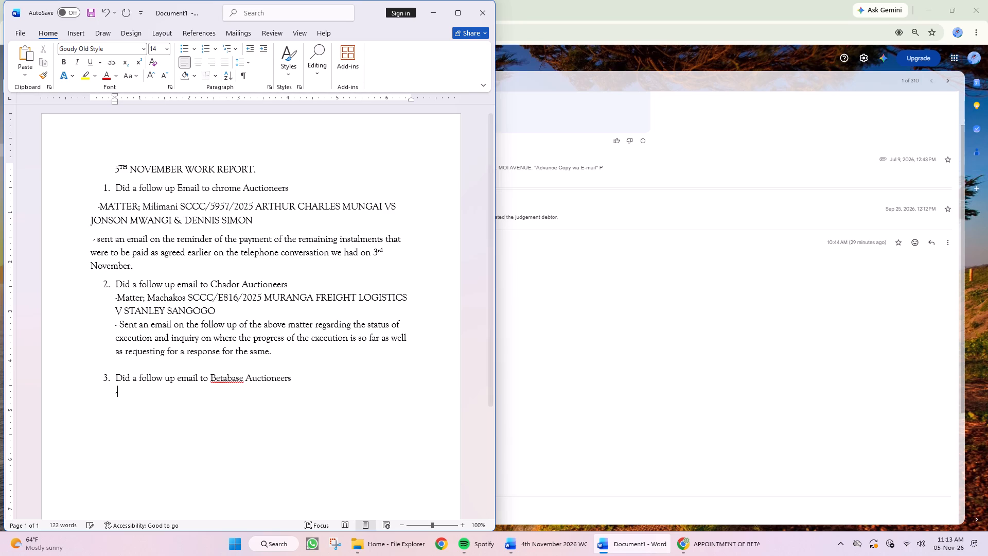
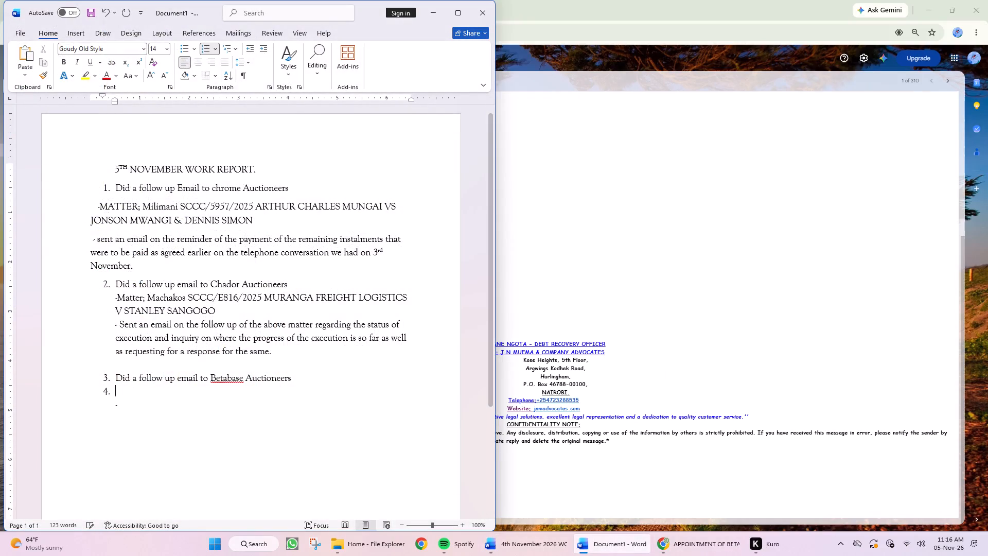
Remove the number from the empty line beneath the Betabase Auctioneers heading and start it with "-MATTER; ".
key("BackSpace")
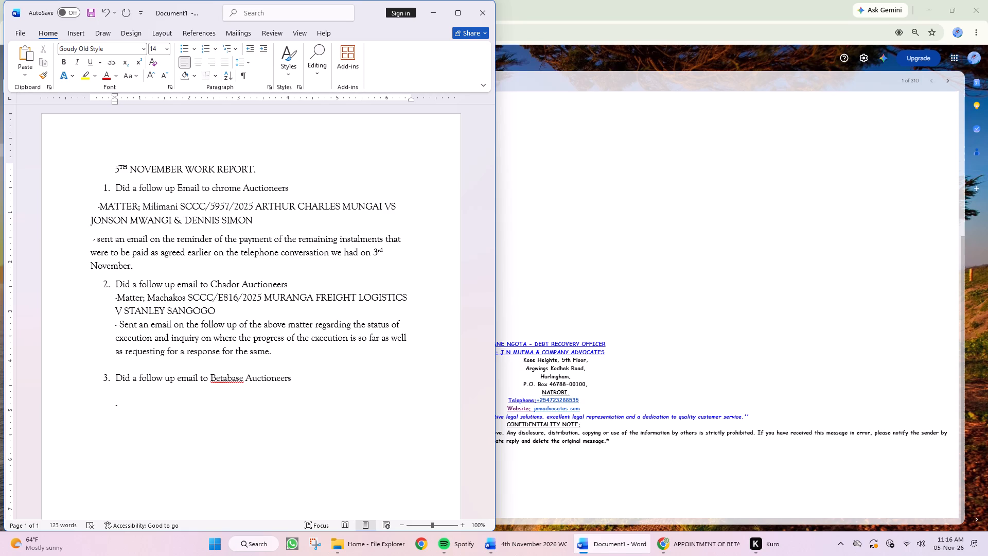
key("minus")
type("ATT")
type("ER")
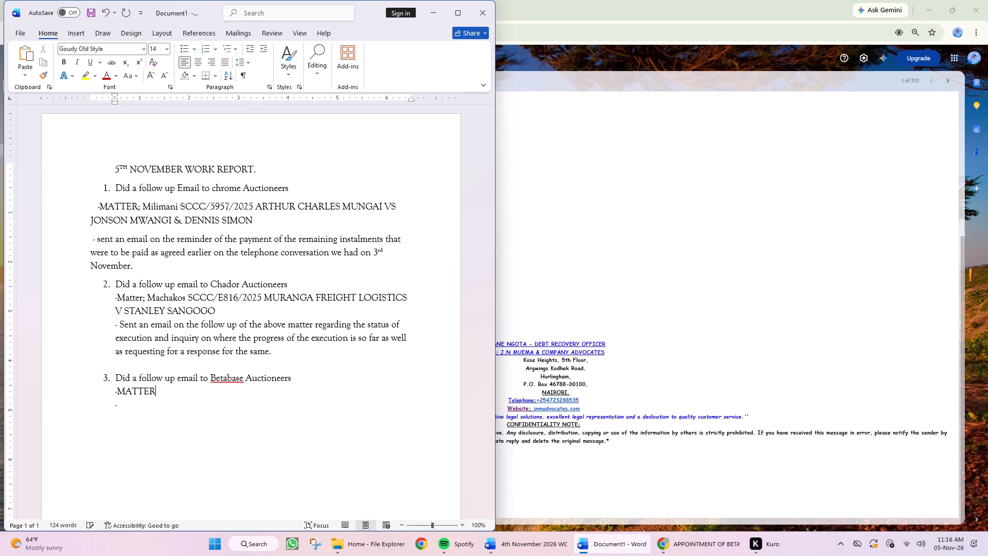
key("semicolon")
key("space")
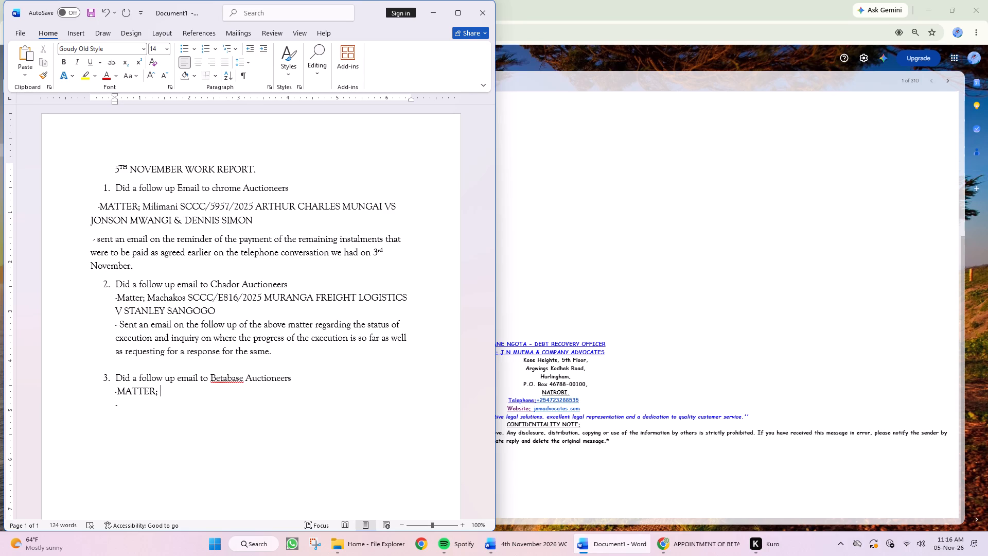
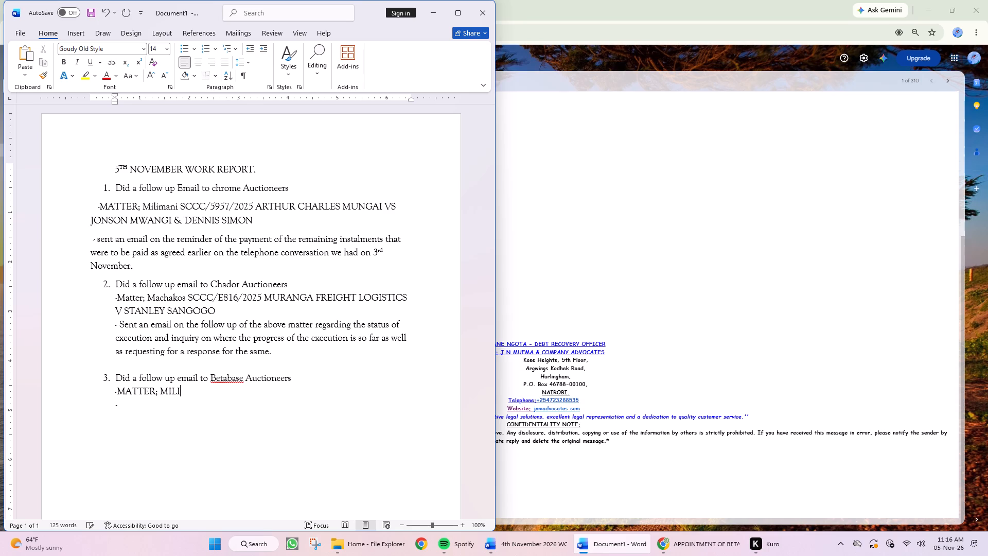
Enter the court name on item 3's matter line as "Milimani", with only the first letter capitalised.
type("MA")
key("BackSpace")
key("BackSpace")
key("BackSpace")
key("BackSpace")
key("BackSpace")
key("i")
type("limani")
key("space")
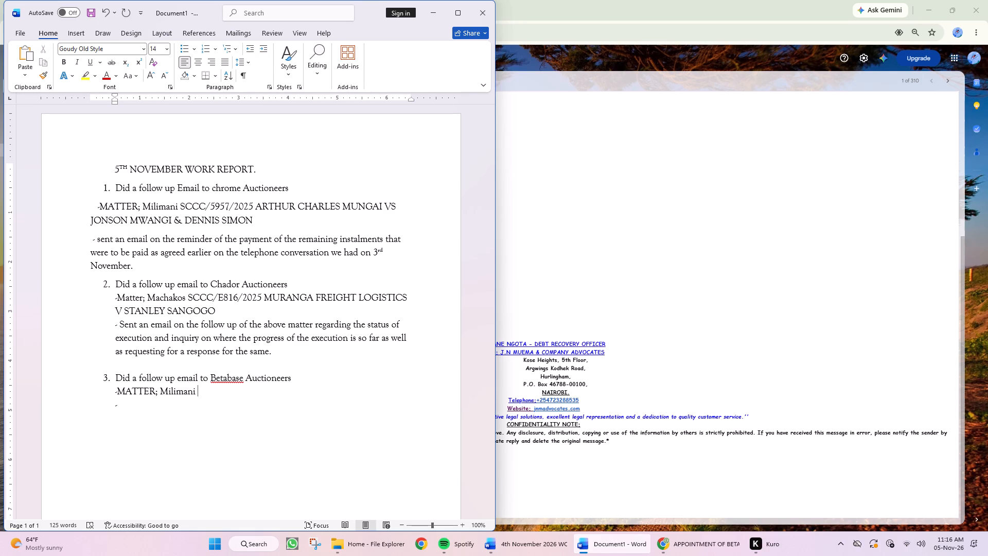
Begin the case number after the court name on item 3's matter line with "SCCC/E".
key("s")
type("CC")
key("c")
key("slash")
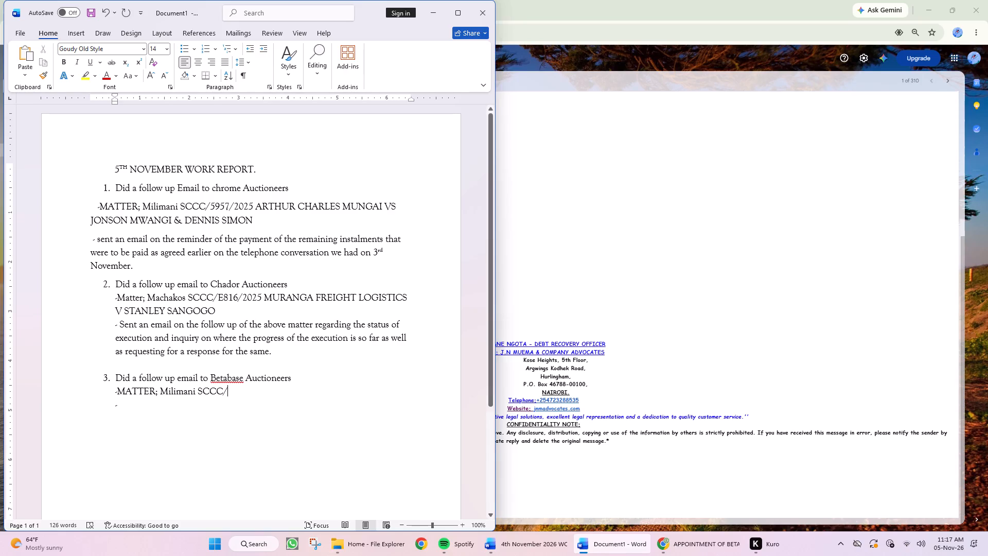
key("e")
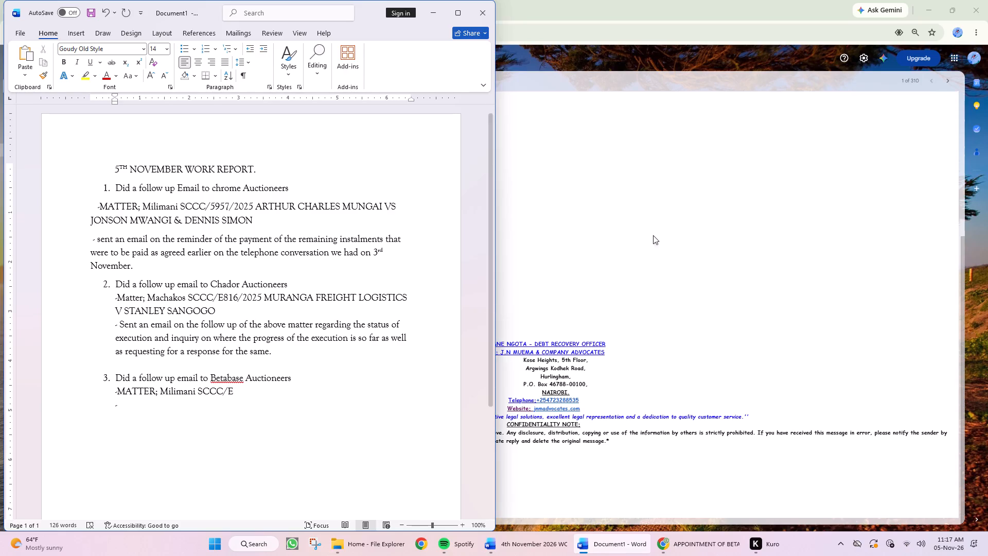
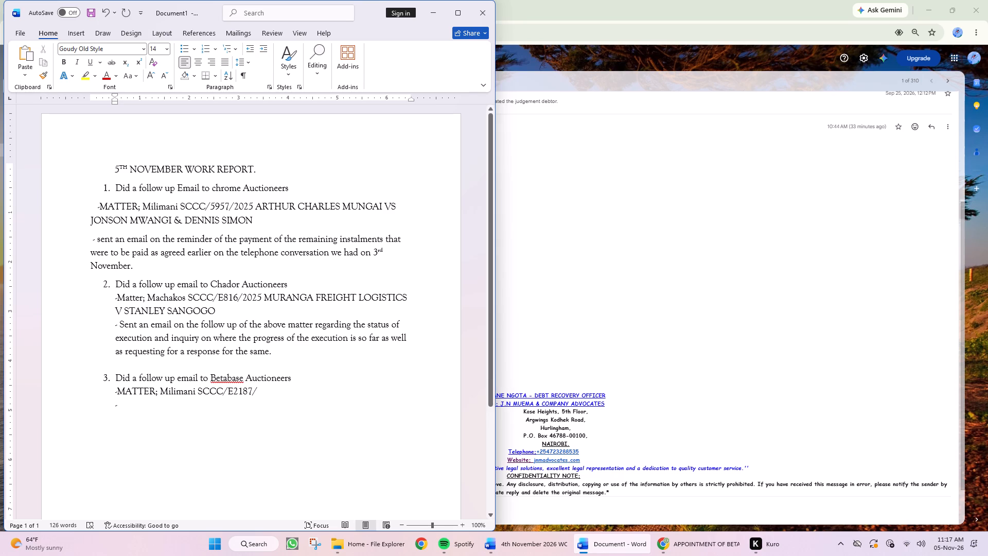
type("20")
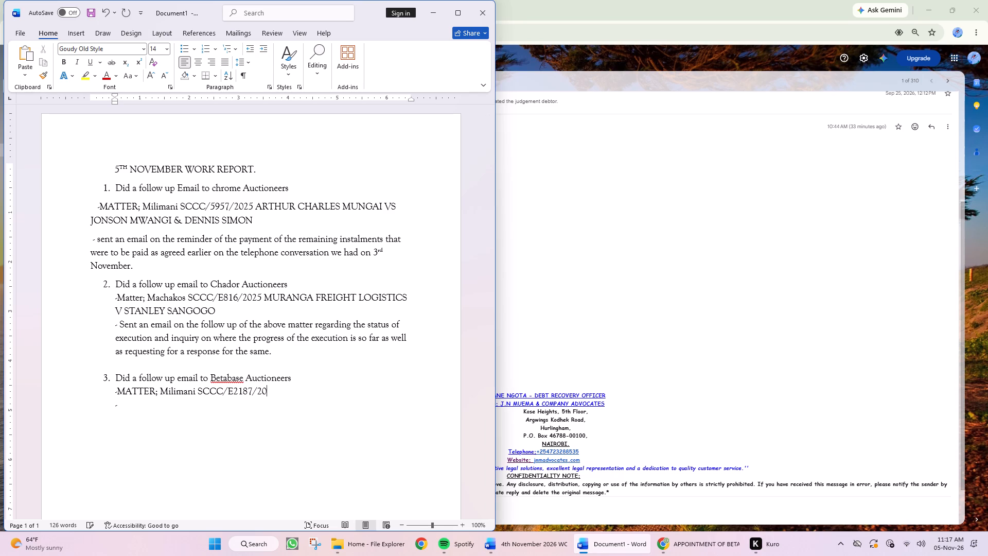
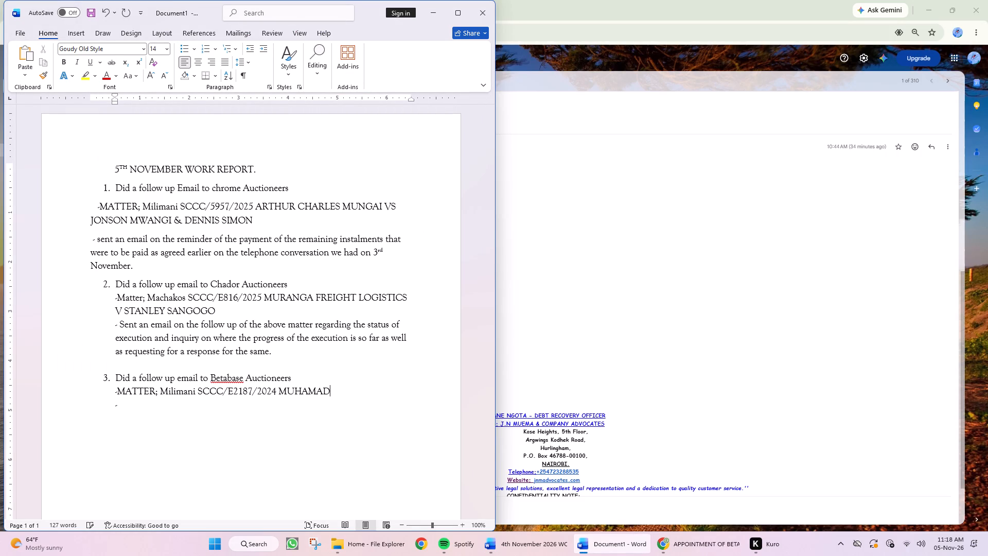
Continue item 3's MATTER line with the rest of the first party's name, "VS" and the opposing party's name in capitals.
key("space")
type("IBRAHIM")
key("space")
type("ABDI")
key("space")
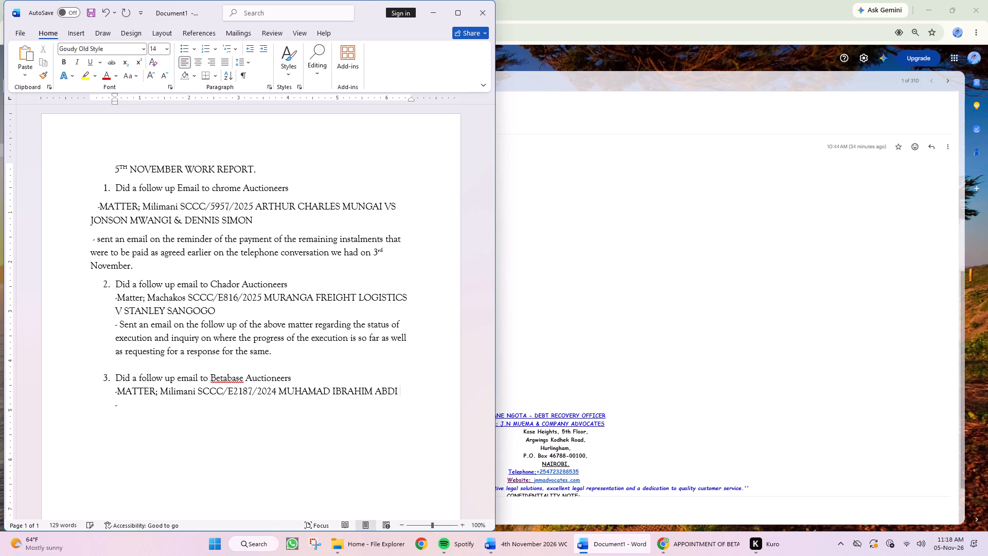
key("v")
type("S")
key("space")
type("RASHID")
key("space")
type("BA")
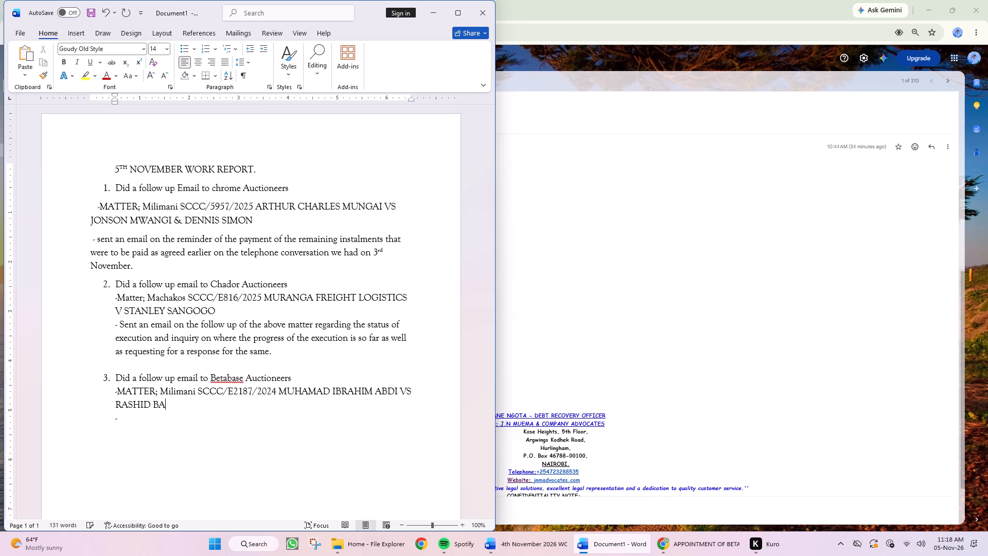
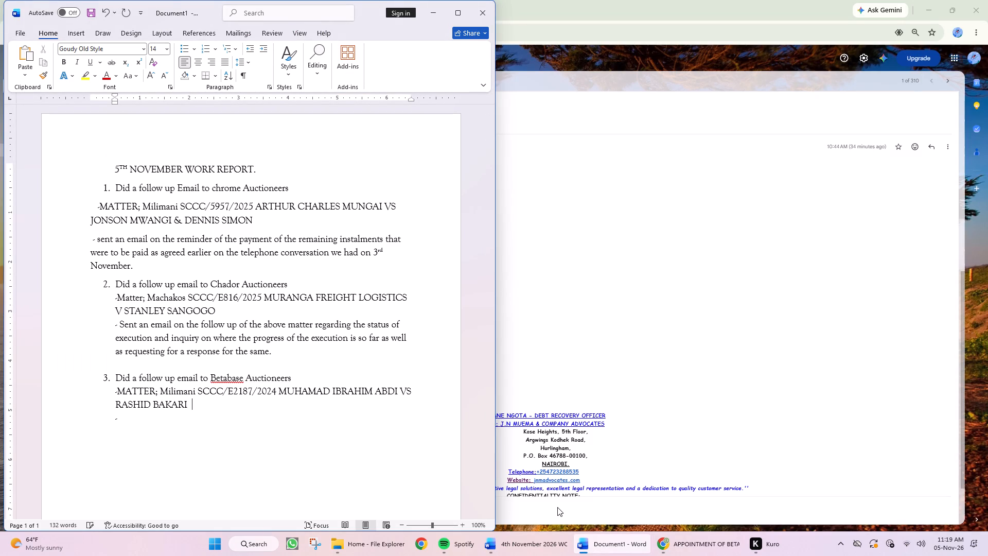
key("BackSpace")
key("Return")
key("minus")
Complete the line beneath item 3's matter with "Sent an email inquiry the state of execution of the above matter.".
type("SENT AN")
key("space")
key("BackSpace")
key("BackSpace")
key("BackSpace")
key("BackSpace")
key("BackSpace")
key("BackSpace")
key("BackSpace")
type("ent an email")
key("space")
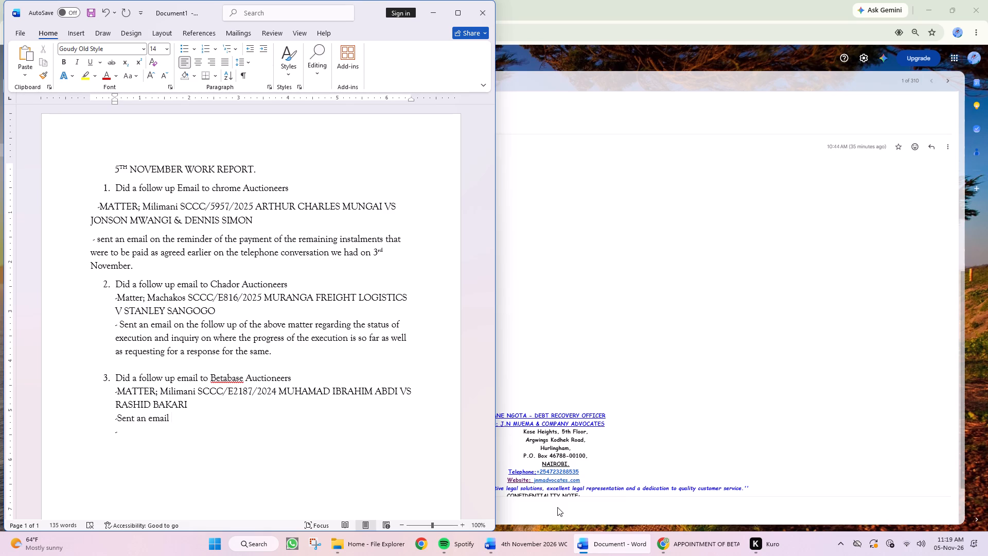
type("inquiry the")
key("space")
key("s")
type("tate of e")
type("xecutiom")
key("space")
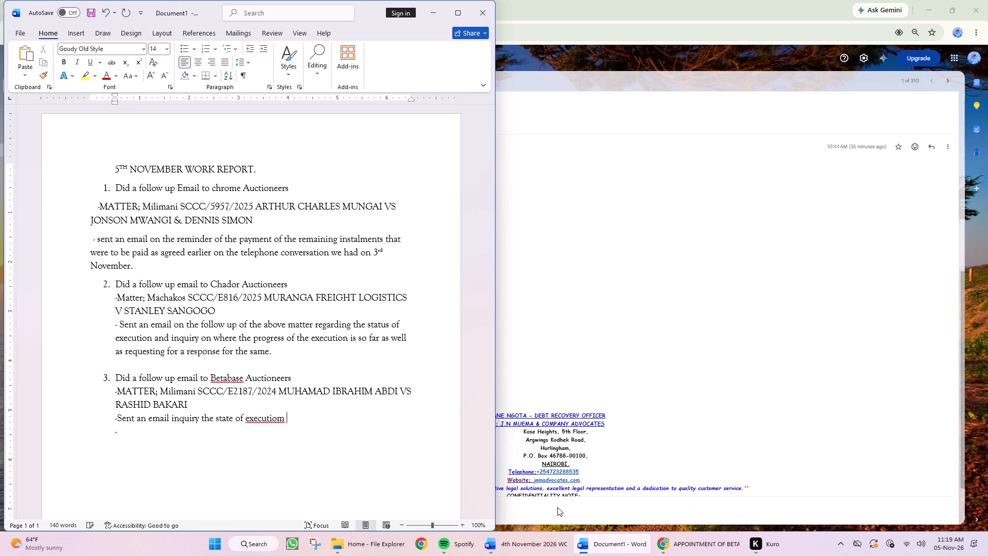
key("BackSpace")
key("BackSpace")
type("n")
key("space")
type("of the above matter")
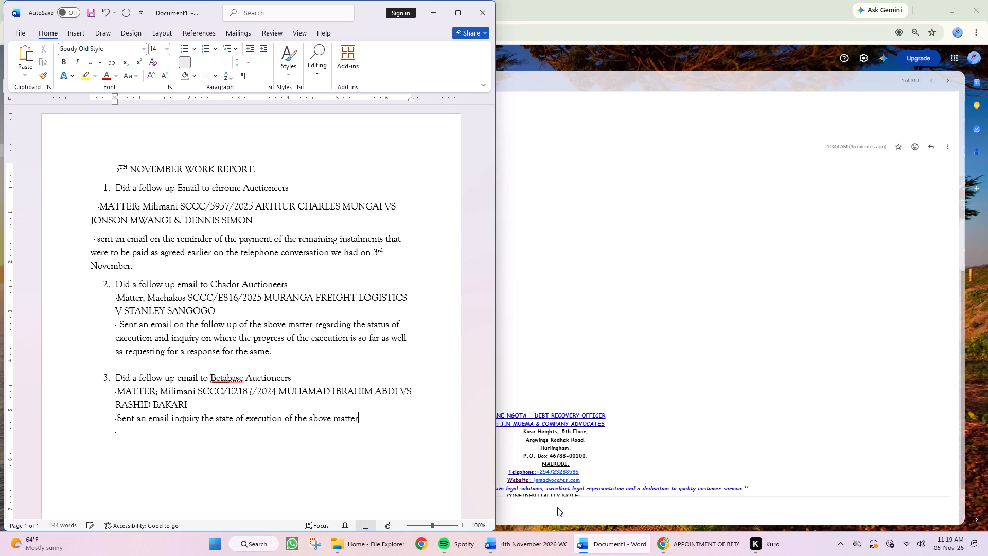
key("period")
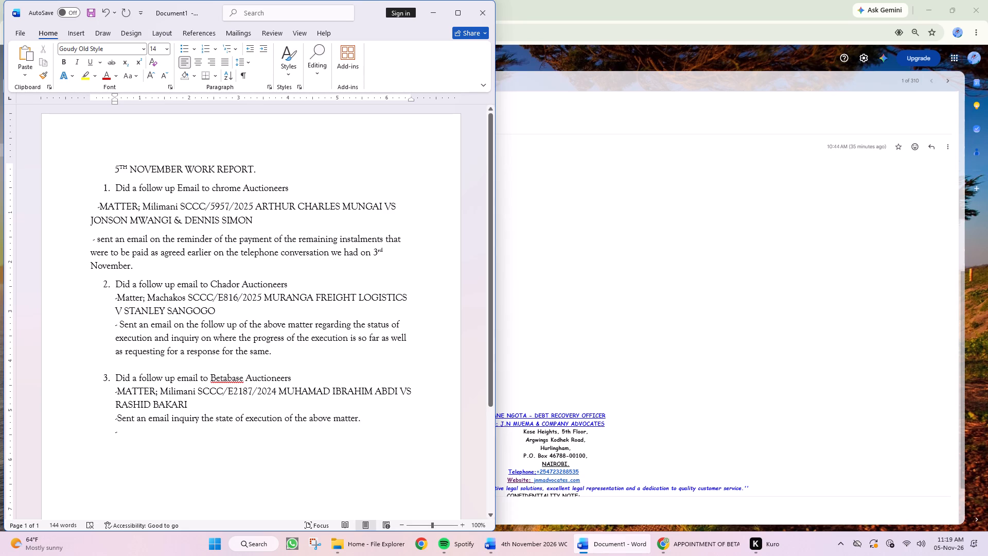
Change the word "Matter" beneath item 2's heading to uppercase "MATTER".
left_click(142, 298)
key("BackSpace")
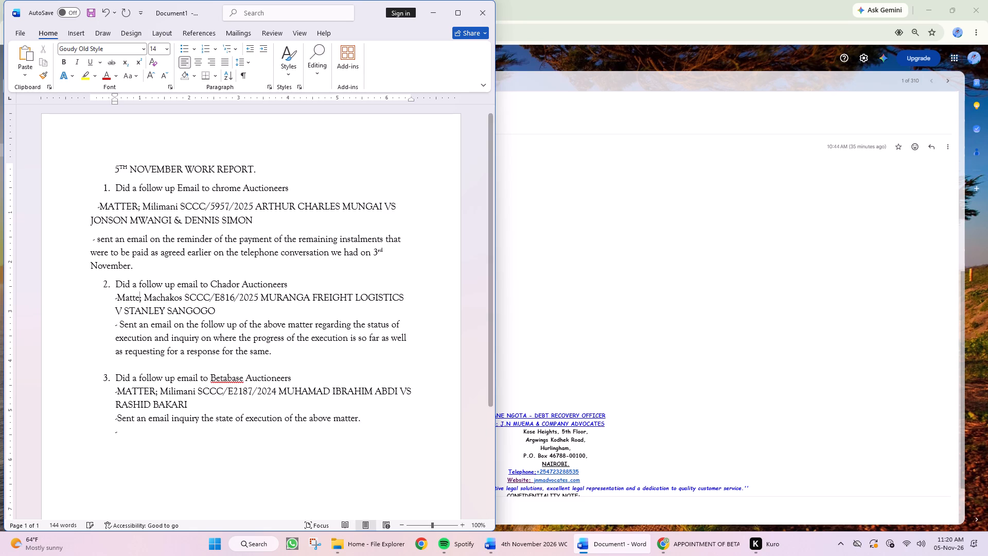
key("BackSpace")
key("BackSpace")
key("BackSpace")
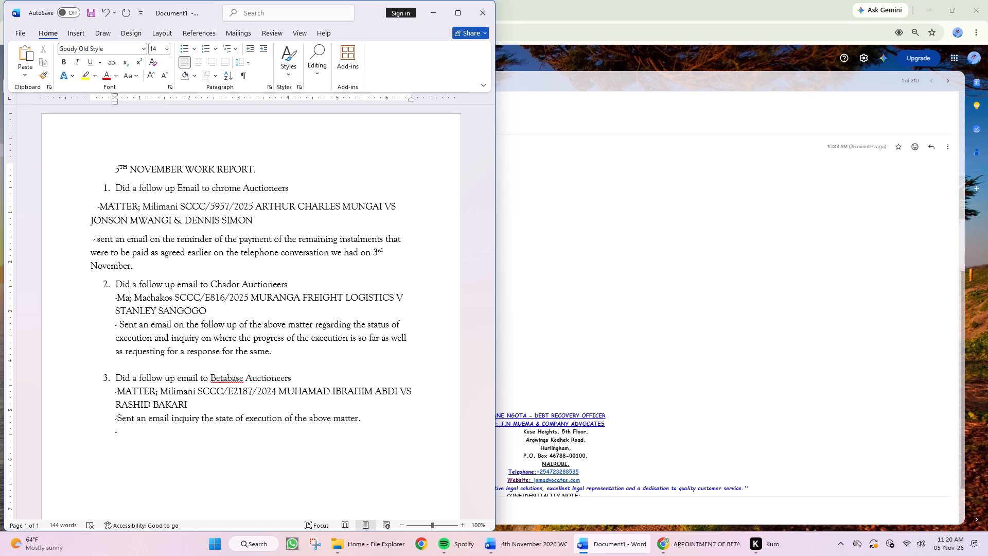
key("BackSpace")
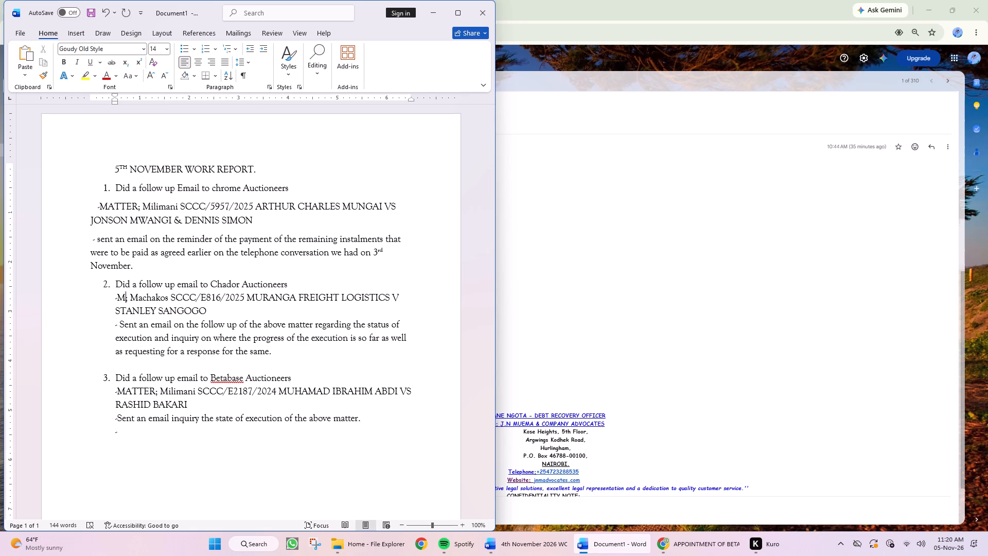
key("a")
key("BackSpace")
type("ATTER")
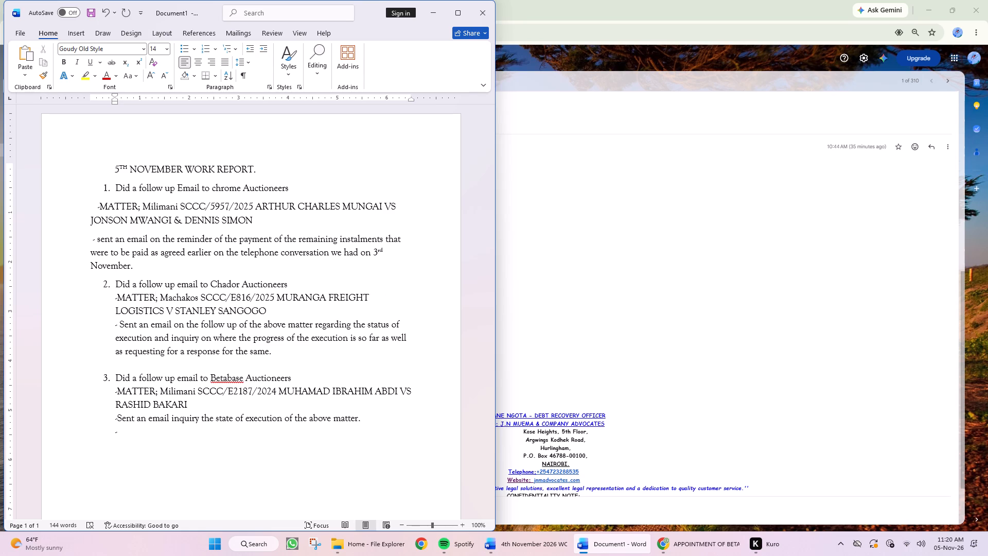
Remove the leftover "-" from the last line beneath item 3.
left_click(322, 170)
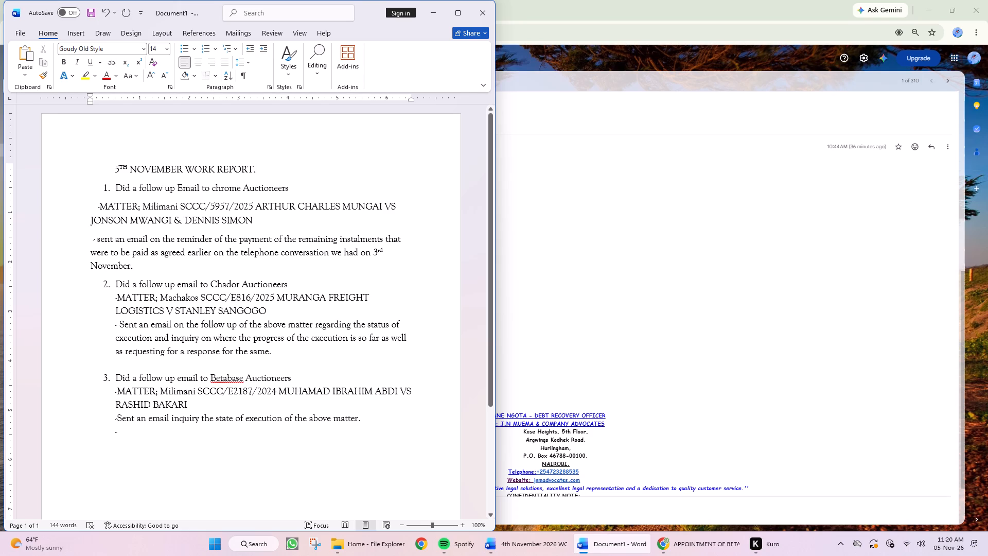
left_click_drag(100, 248, 125, 276)
left_click(105, 304)
left_click(118, 431)
key("BackSpace")
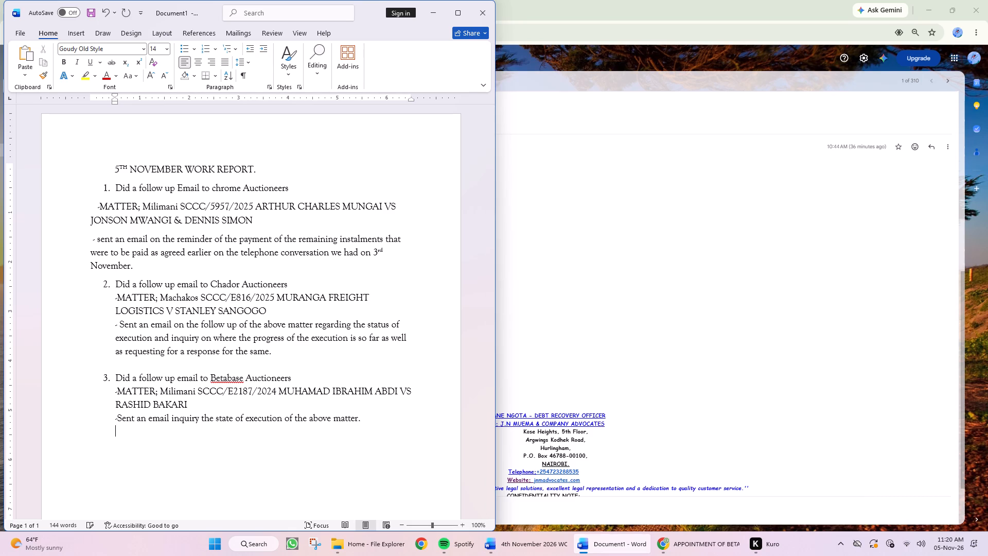
Replace the flagged word "Betabase" in item 3's heading with the suggested spelling "Beta base".
right_click(221, 379)
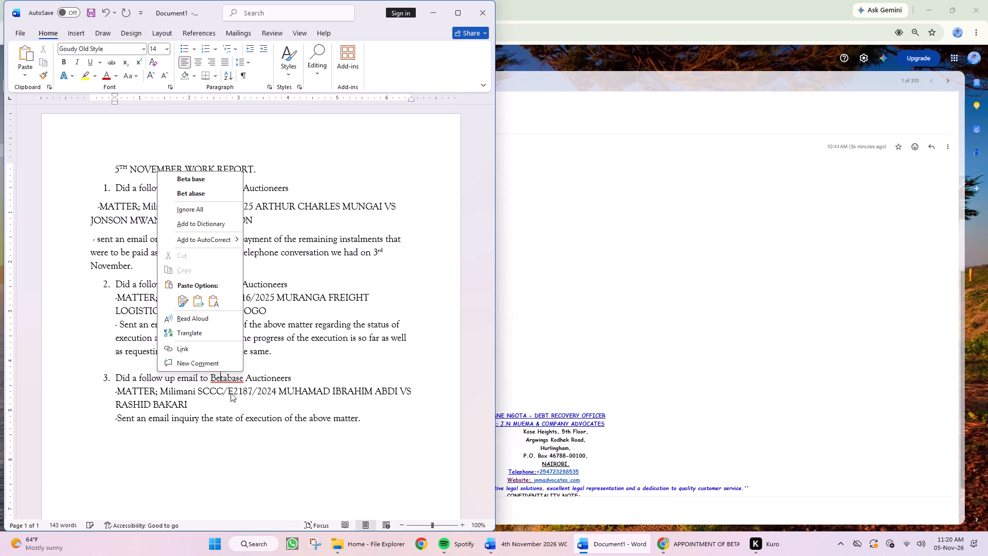
left_click(179, 180)
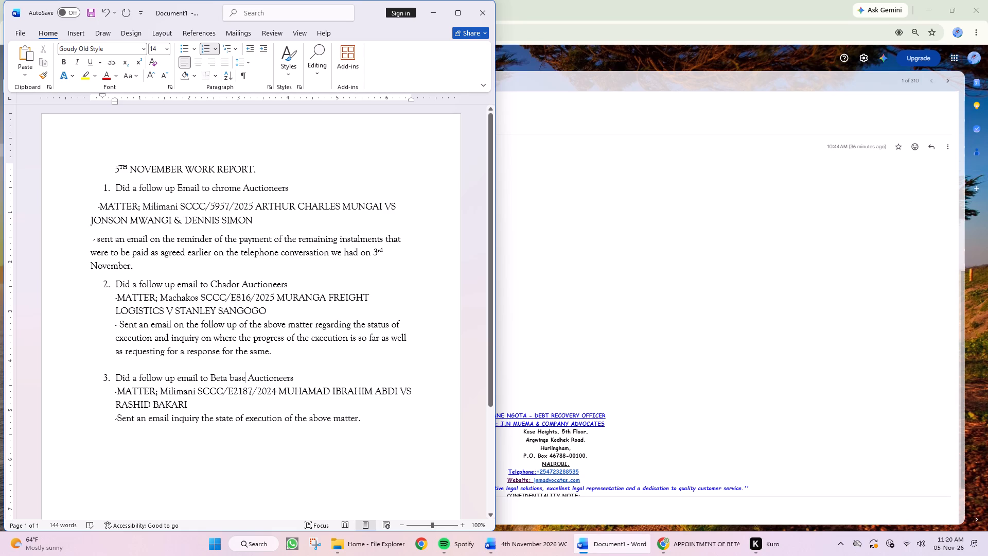
Set the text of the entire report to size 12 in the Goudy Old Style font.
left_click_drag(103, 164, 254, 443)
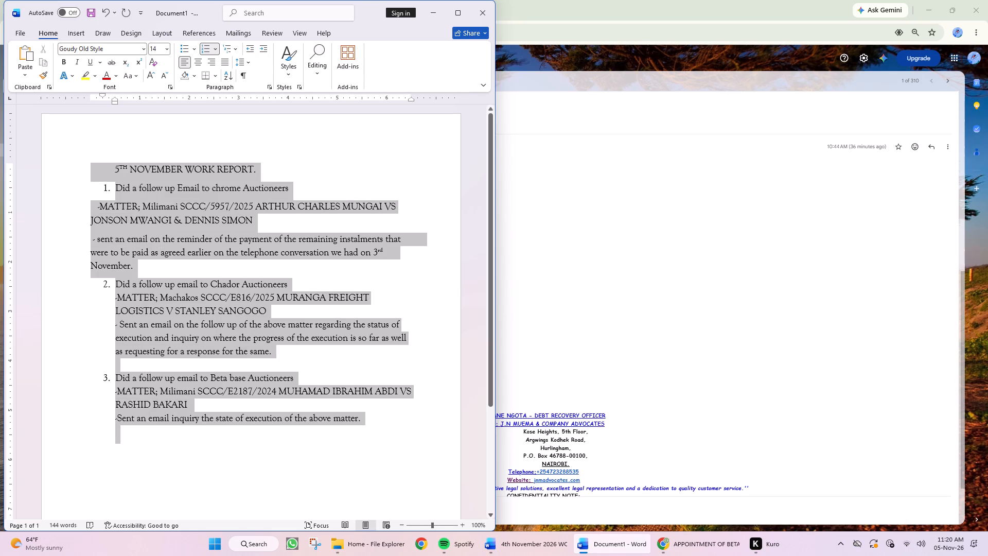
left_click_drag(254, 443, 171, 161)
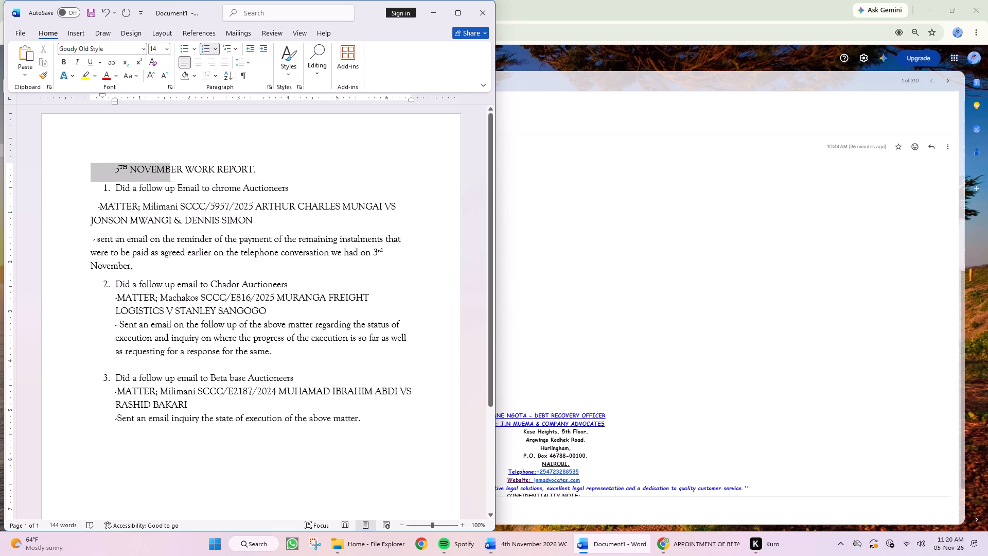
left_click_drag(171, 161, 91, 141)
left_click(69, 165)
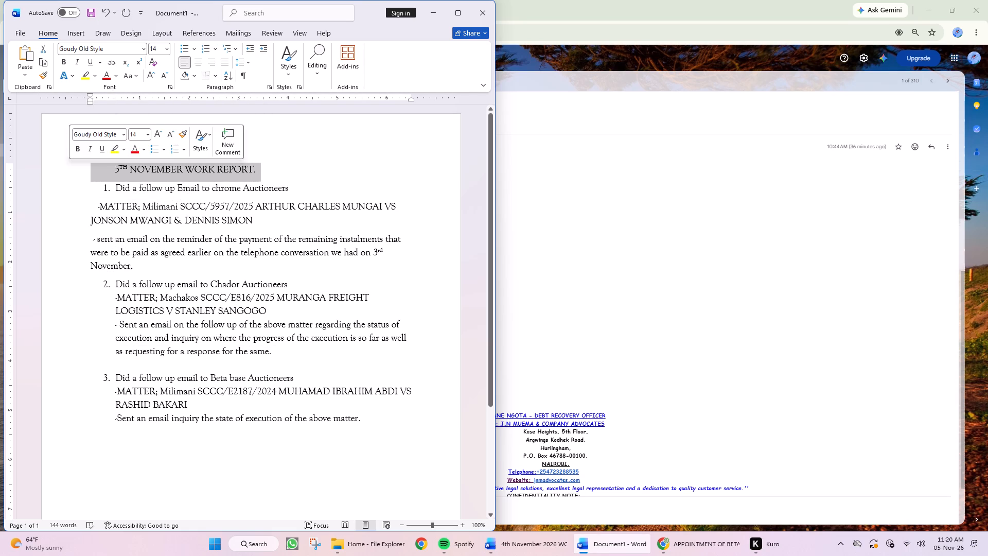
left_click(74, 193)
left_click(65, 202)
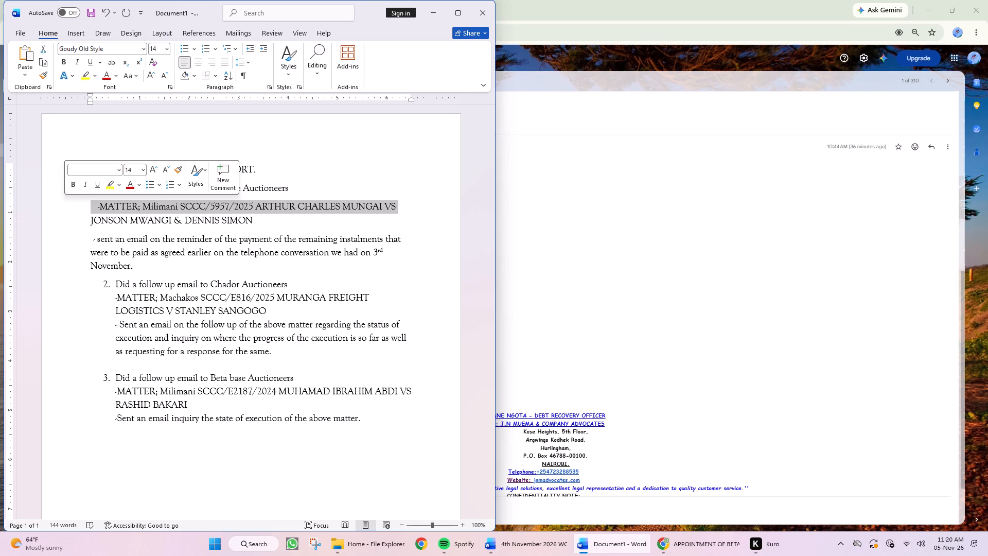
left_click(93, 121)
left_click_drag(87, 162, 78, 446)
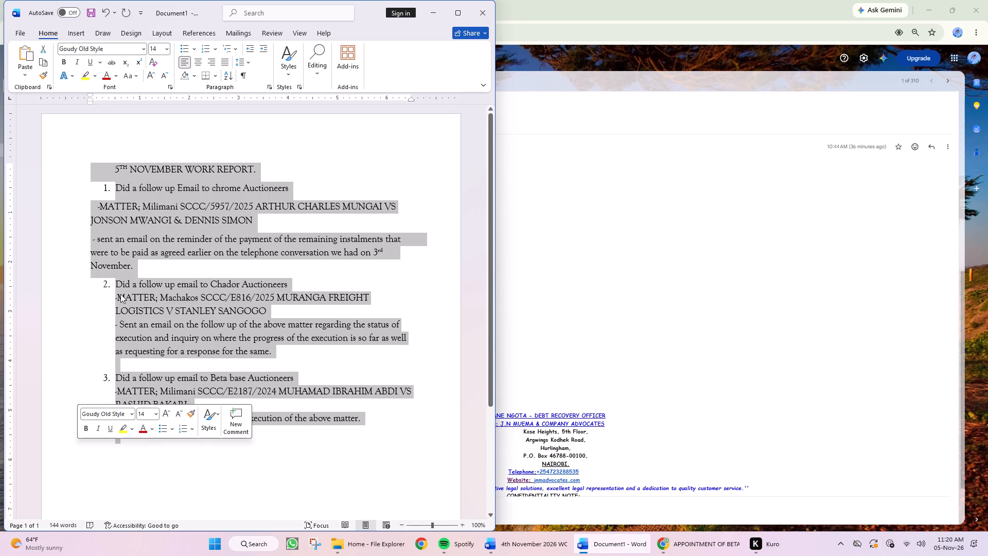
left_click(167, 52)
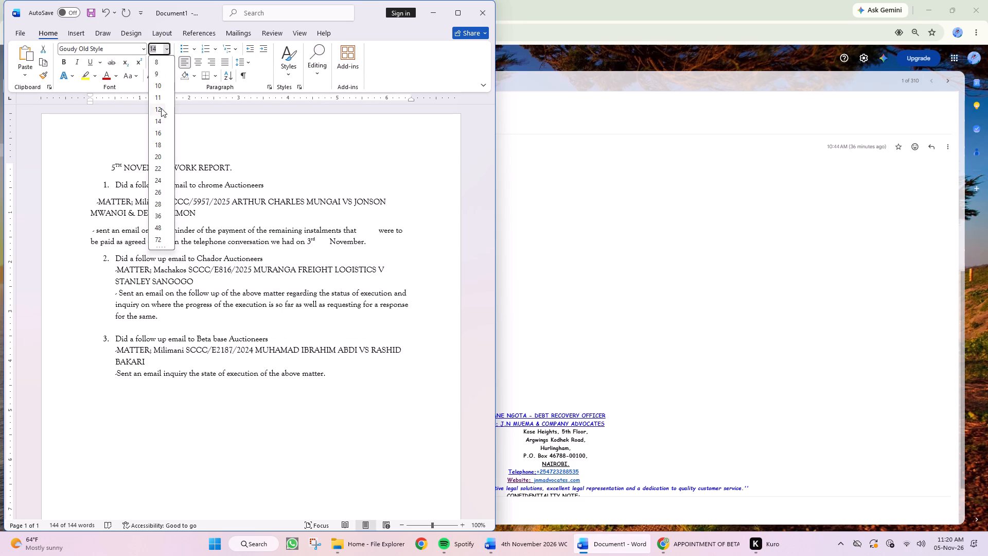
left_click(161, 108)
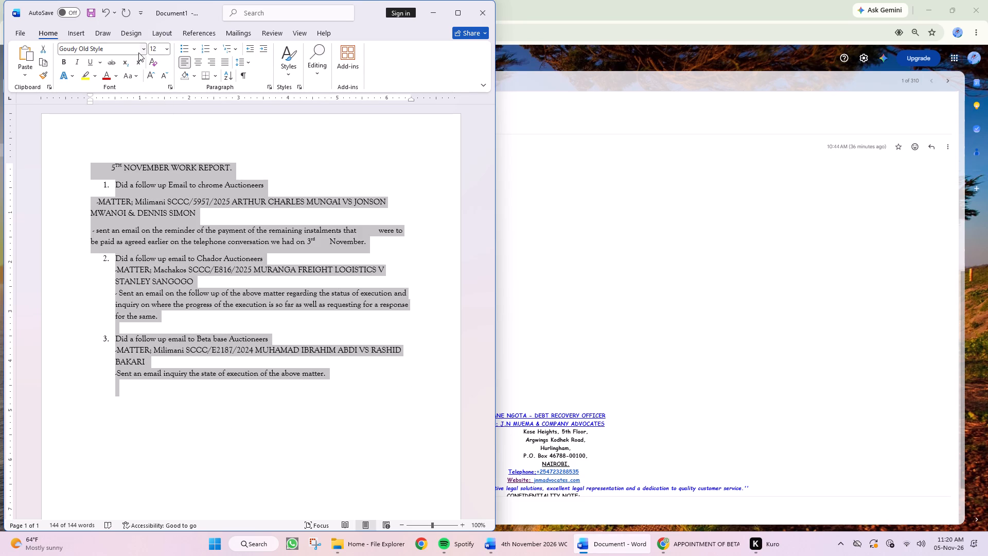
left_click(138, 53)
left_click(143, 51)
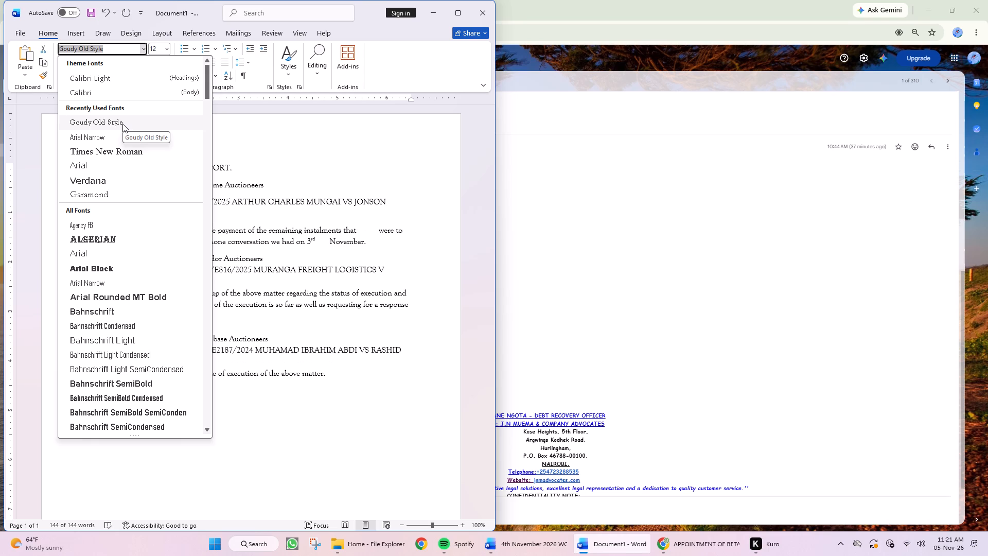
left_click(122, 124)
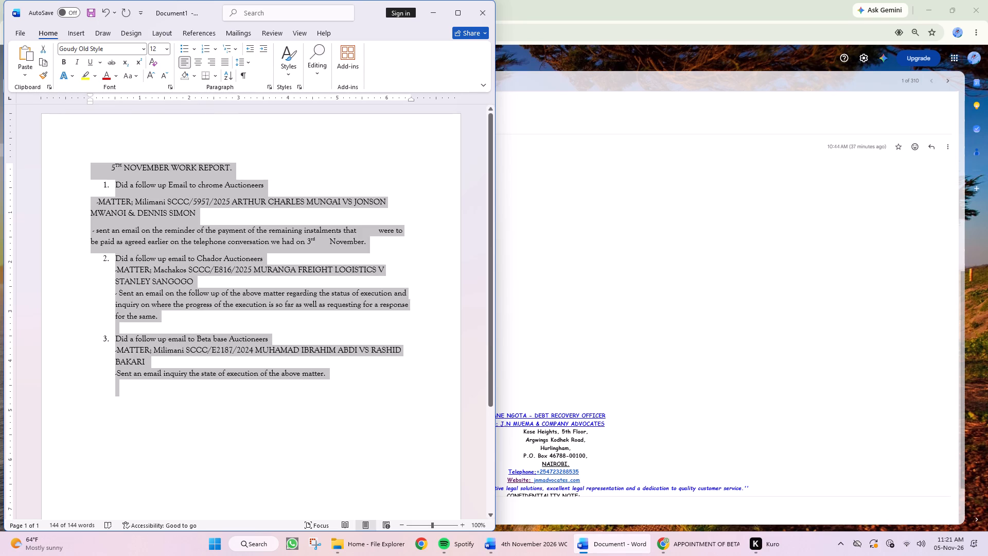
Justify the paragraphs of the entire report.
left_click(187, 66)
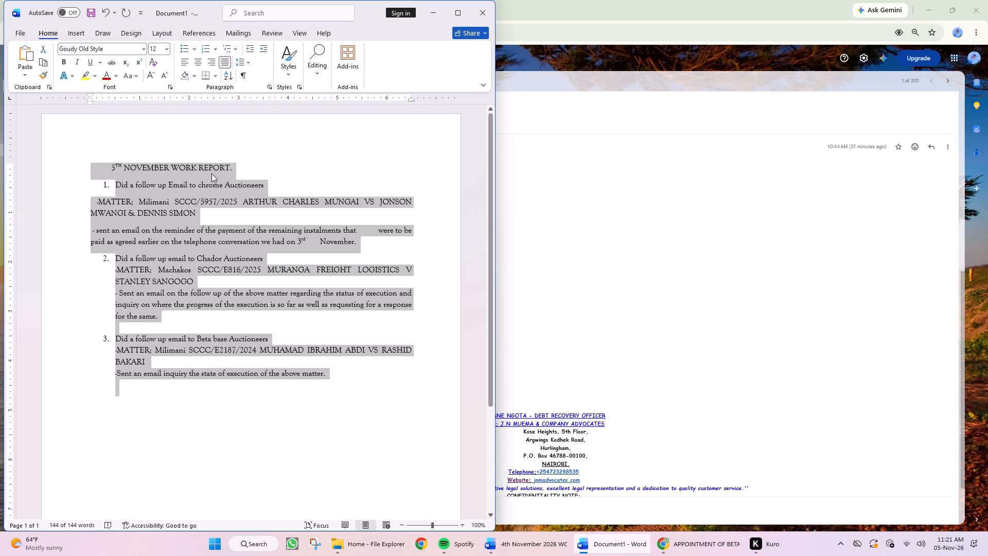
left_click(246, 65)
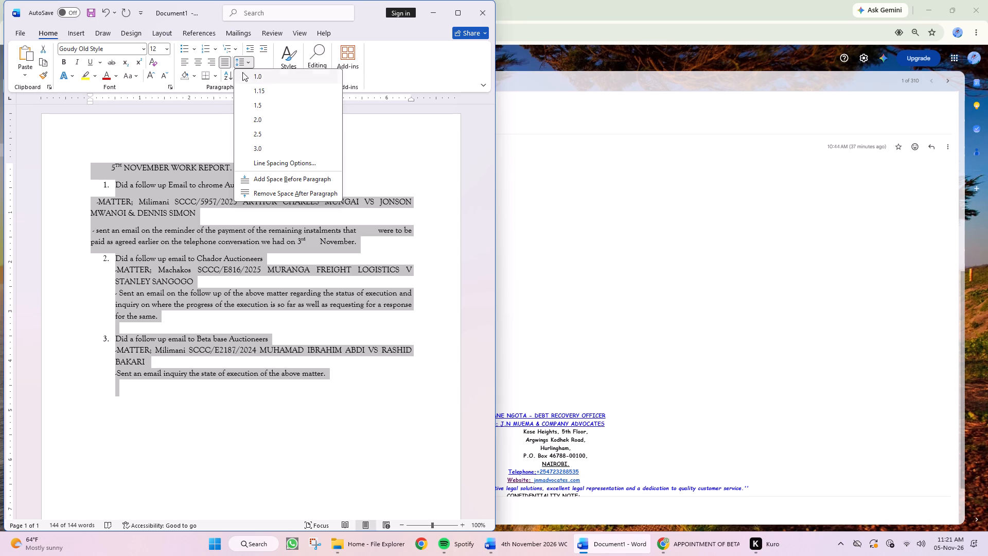
left_click(193, 130)
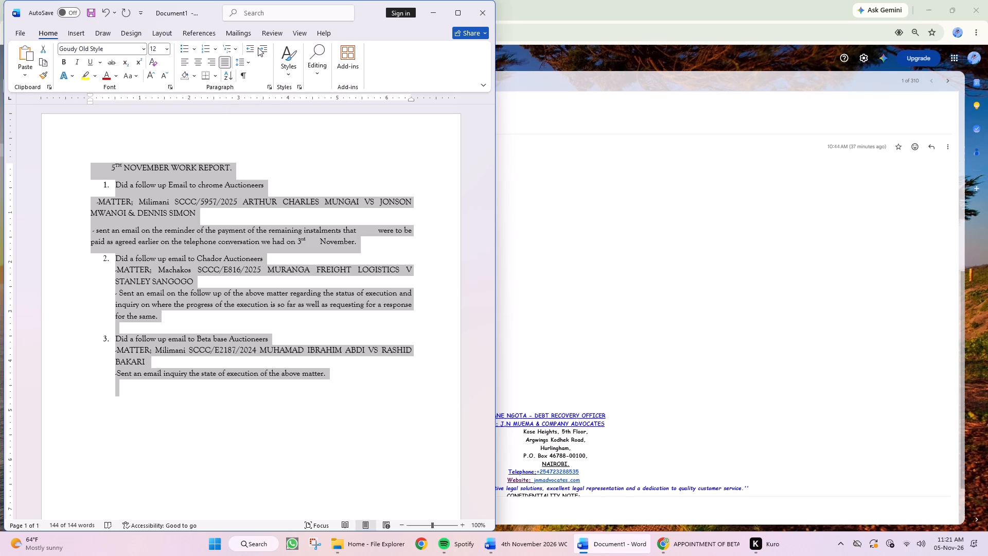
Increase the indent of the entire report by one level.
left_click(258, 48)
left_click(258, 48)
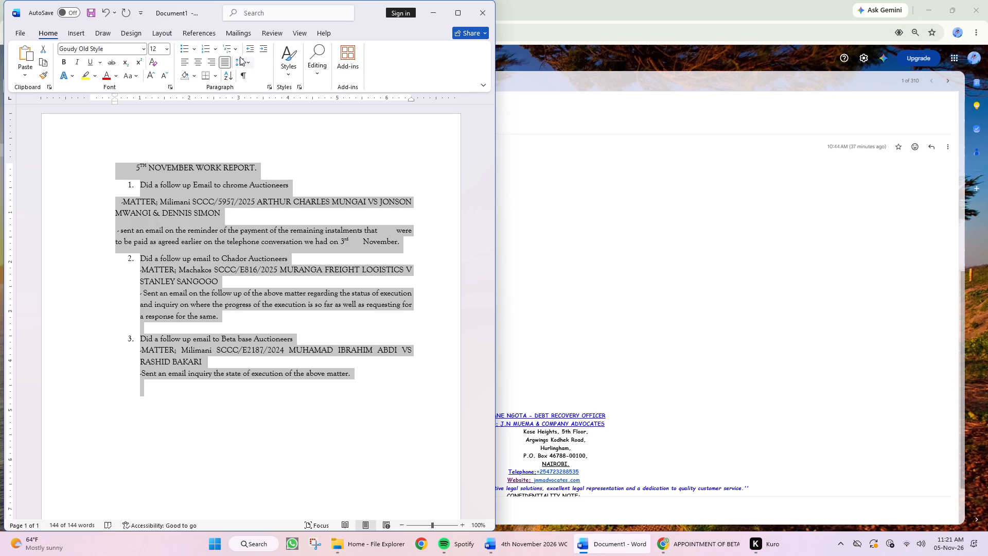
left_click(247, 50)
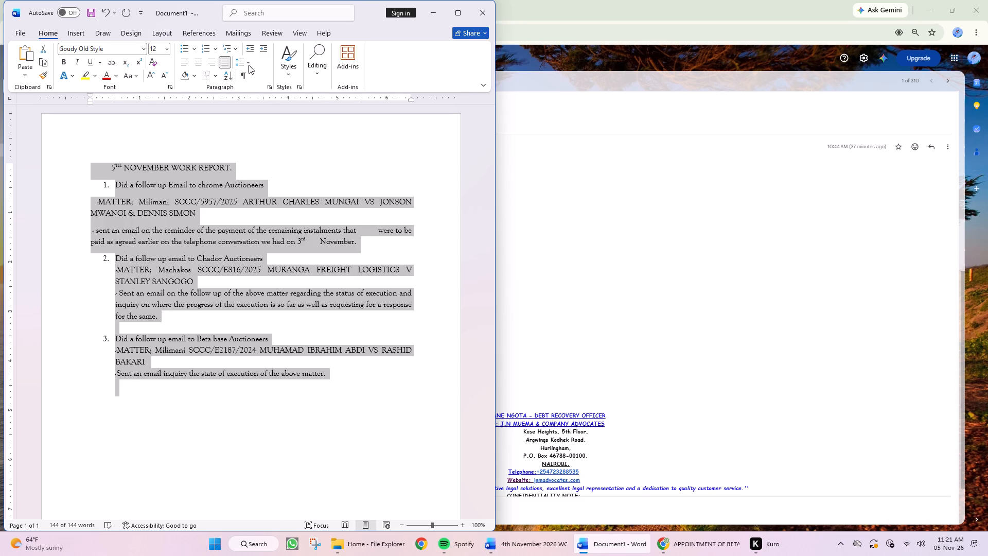
left_click(262, 51)
left_click(190, 129)
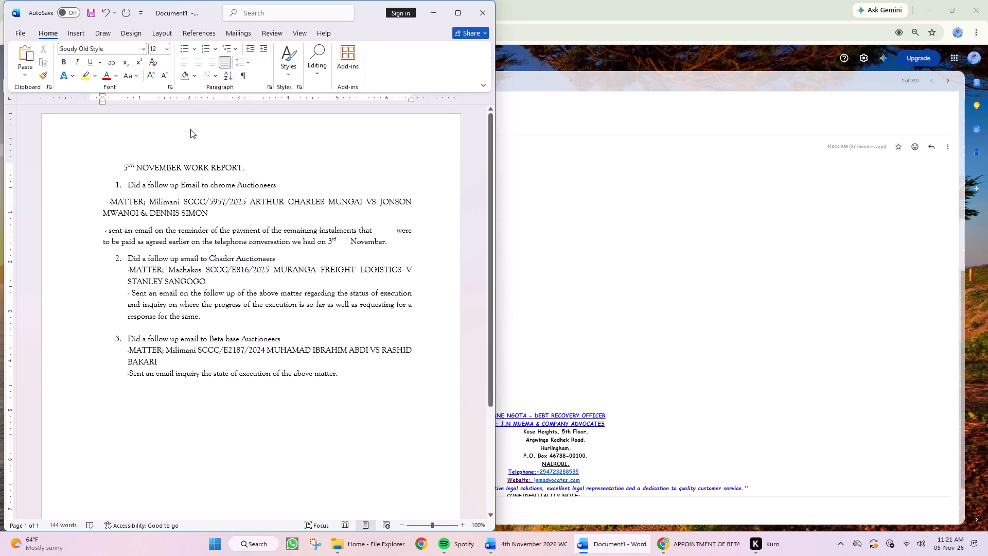
left_click(228, 137)
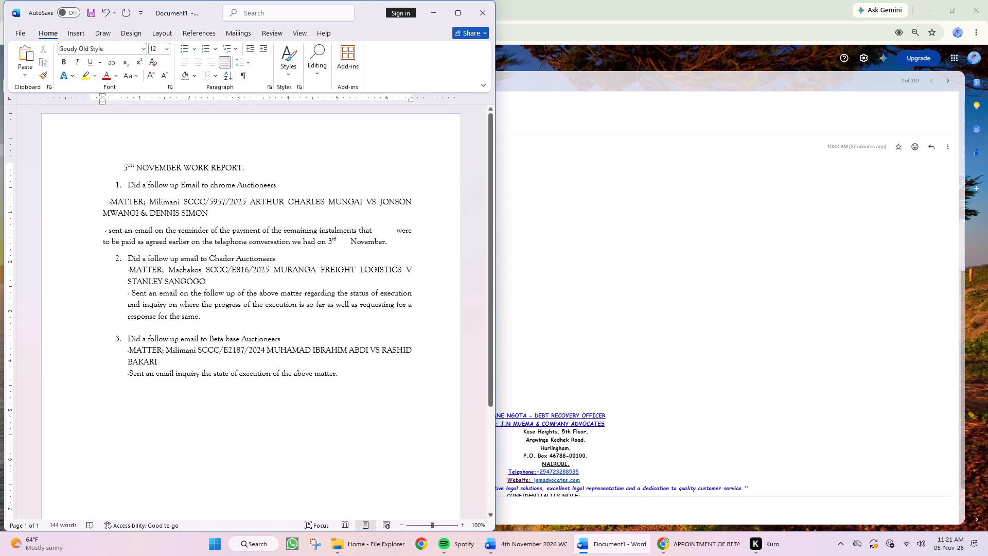
Underline and bold the report title "5TH NOVEMBER WORK REPORT.".
left_click(267, 174)
left_click_drag(244, 170, 135, 150)
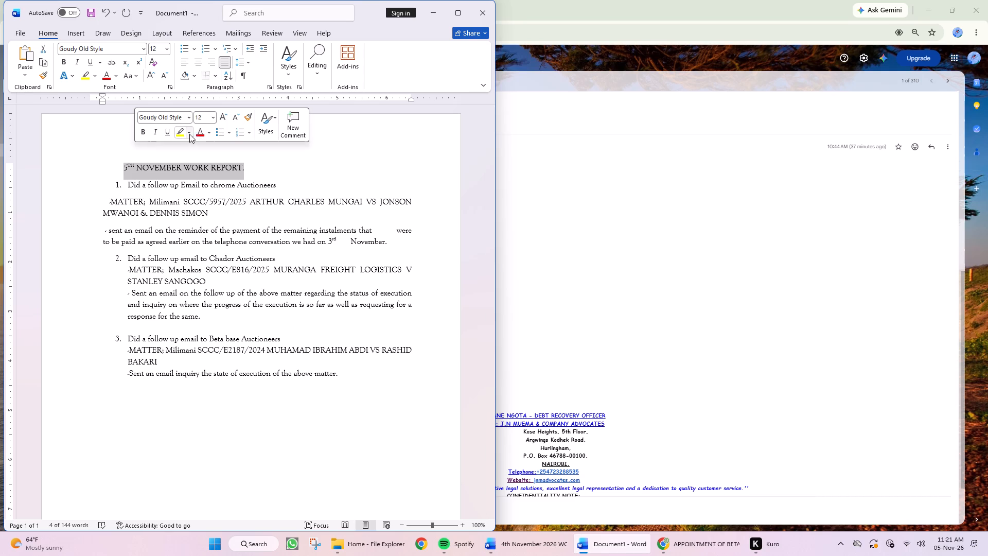
left_click(165, 130)
left_click(145, 132)
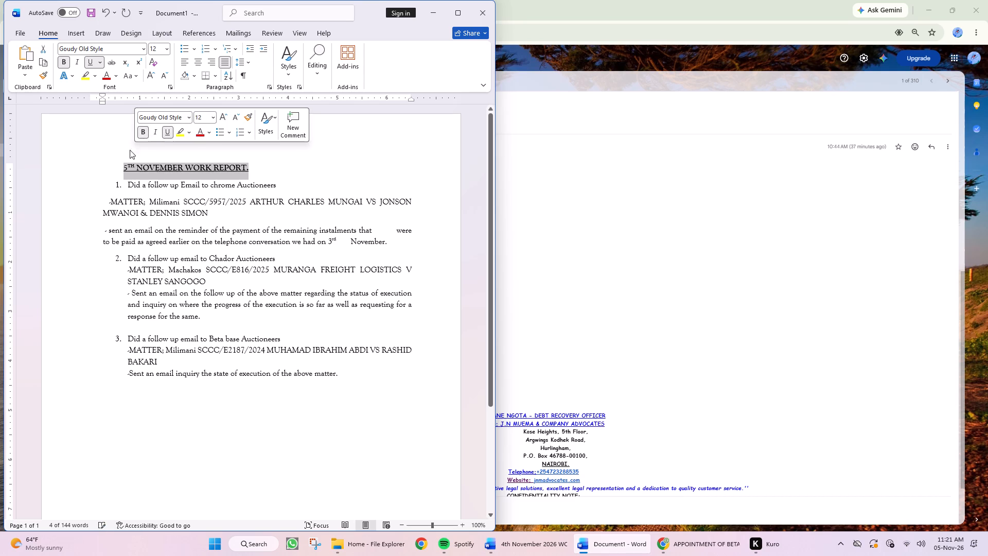
Bold the court, case number and party names of the Milimani matter under the first item, chrome Auctioneers.
left_click(117, 151)
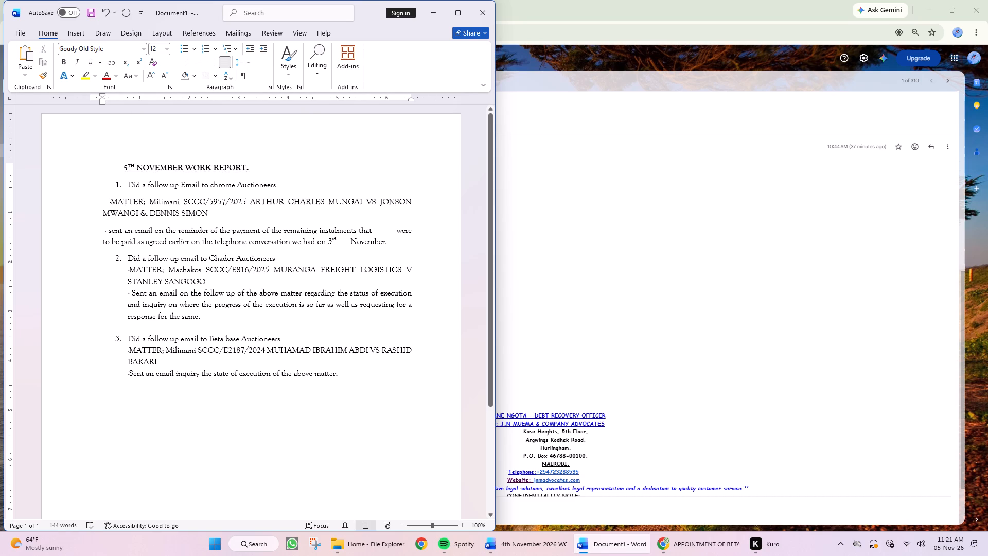
left_click_drag(150, 200, 289, 213)
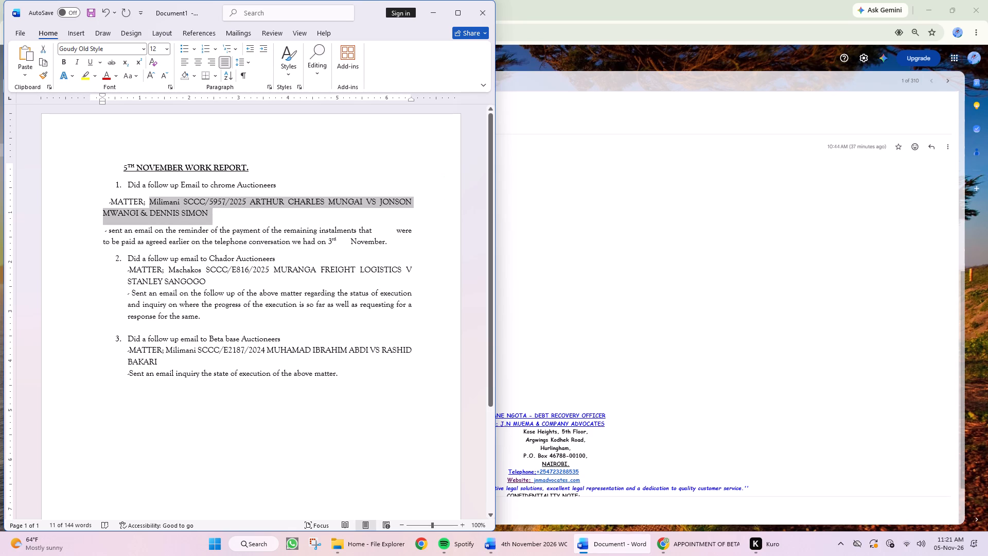
right_click(275, 201)
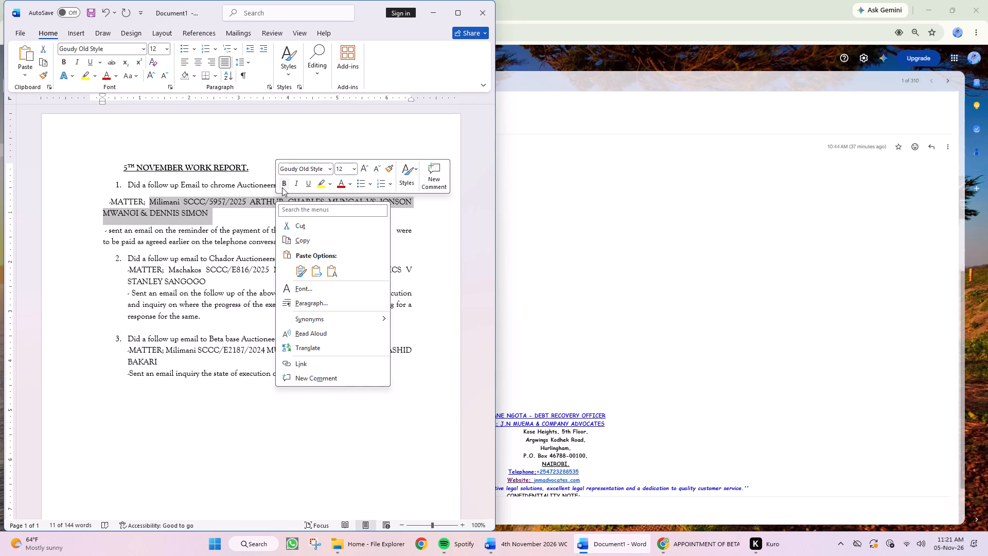
left_click(282, 187)
left_click(92, 247)
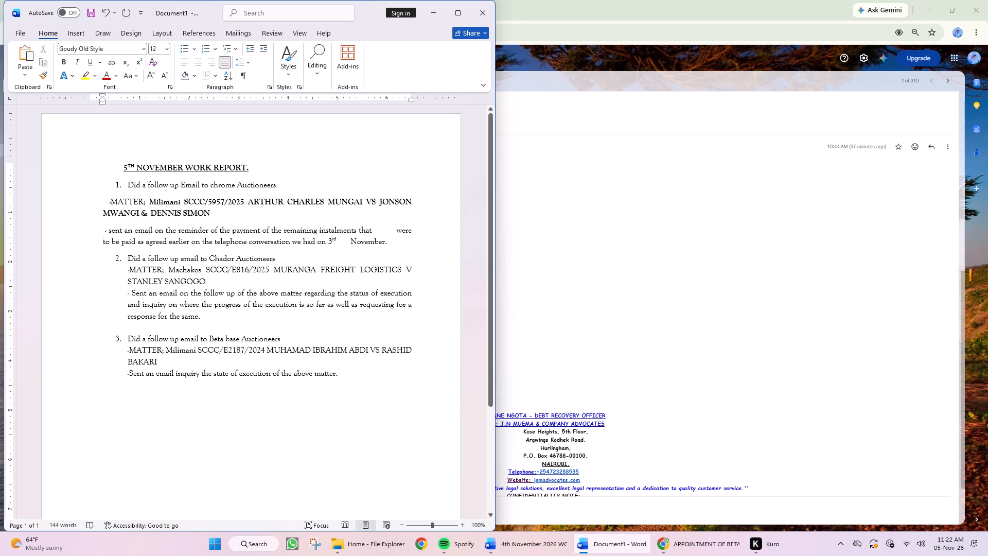
Bold the Machakos matter line, including its case number and parties, under the second item, Chador Auctioneers.
left_click_drag(132, 268, 233, 282)
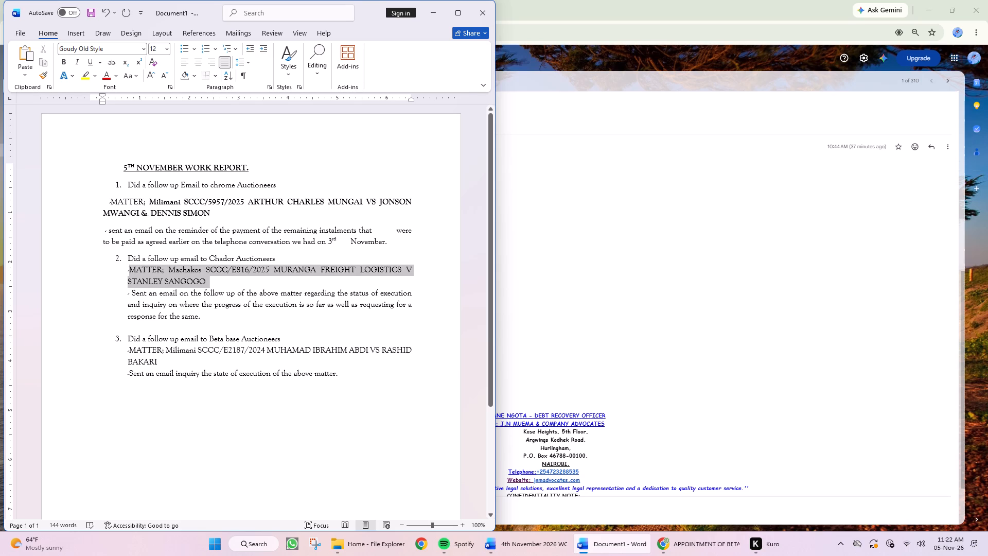
left_click_drag(233, 282, 260, 282)
right_click(241, 264)
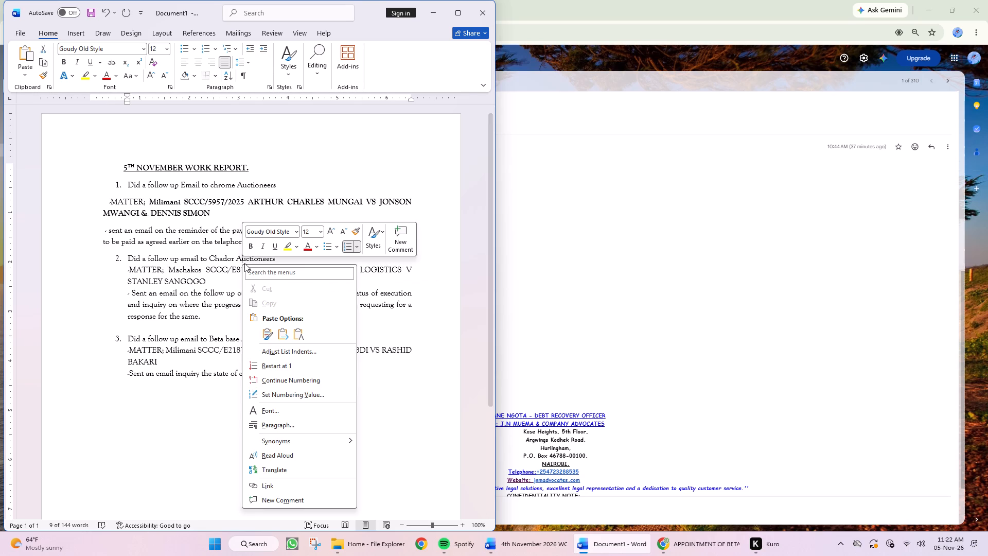
left_click(248, 247)
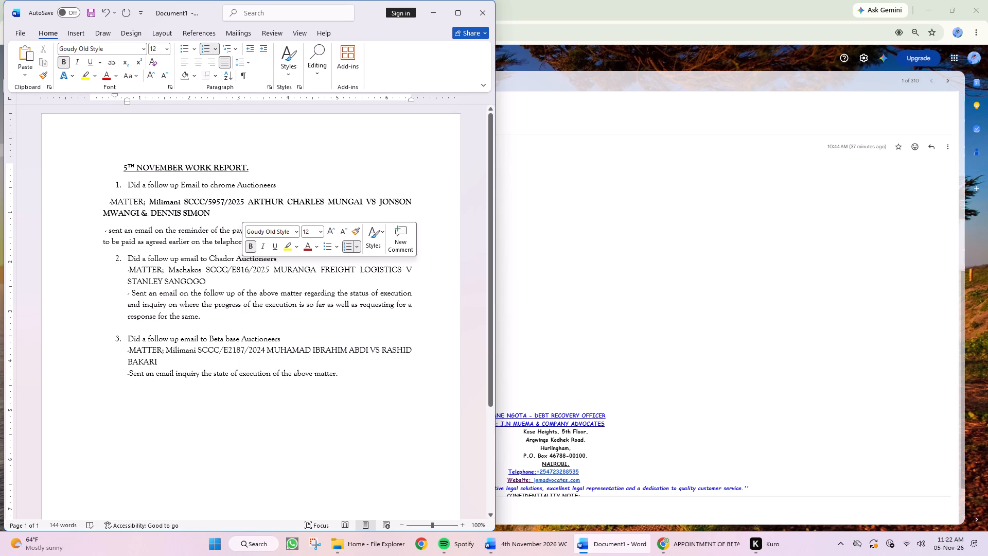
left_click(128, 272)
left_click_drag(125, 270, 230, 288)
left_click(212, 283)
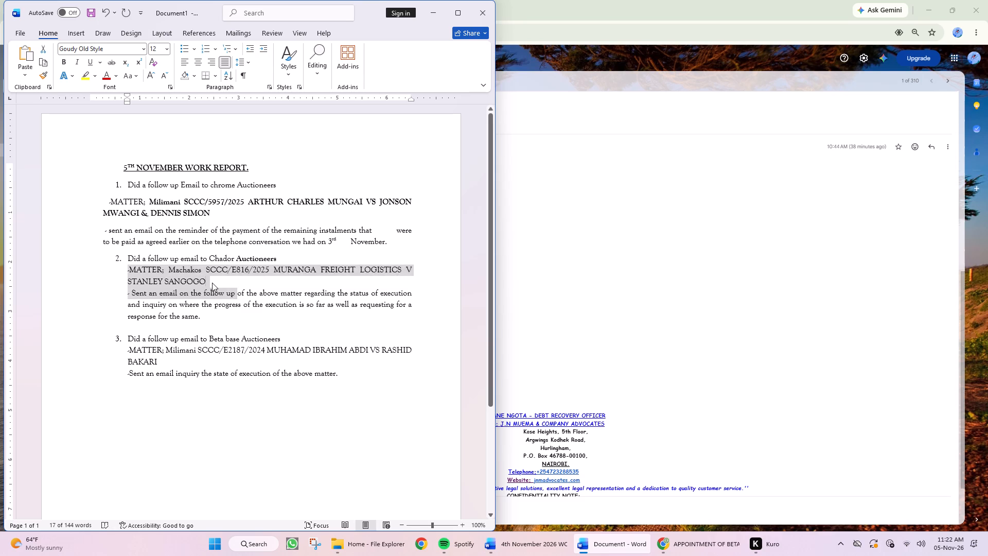
Bold the whole Machakos matter line, including its case number and parties, under the second item, Chador Auctioneers.
left_click_drag(132, 271, 213, 284)
left_click(219, 266)
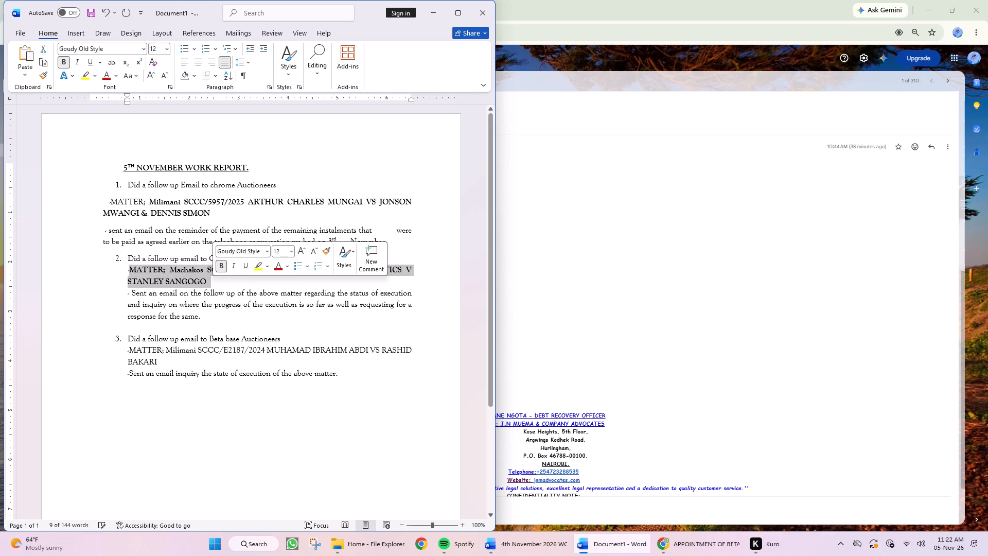
left_click(118, 300)
Bold the whole Milimani matter line, including its case number and parties, under the third item, Beta base Auctioneers.
left_click_drag(126, 350, 211, 357)
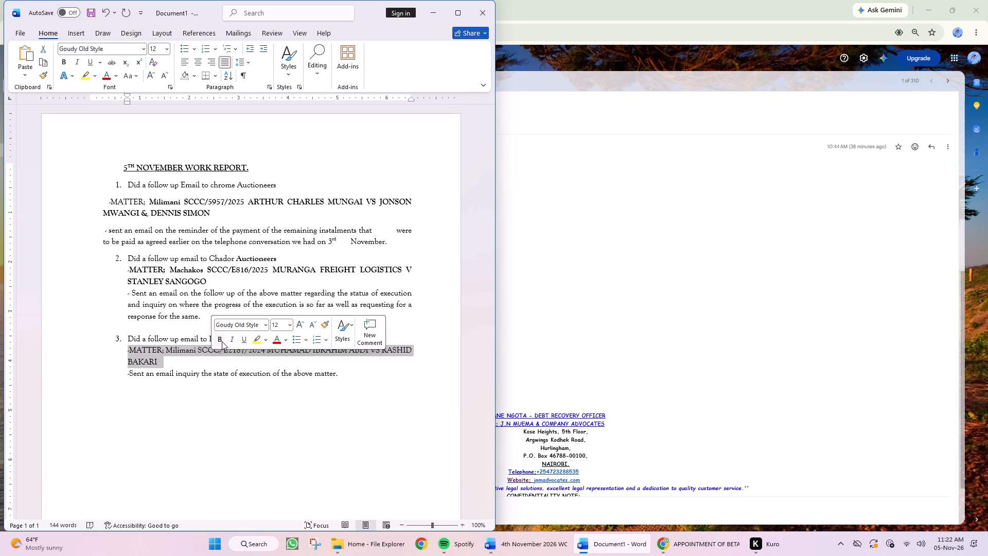
left_click(222, 341)
left_click(79, 313)
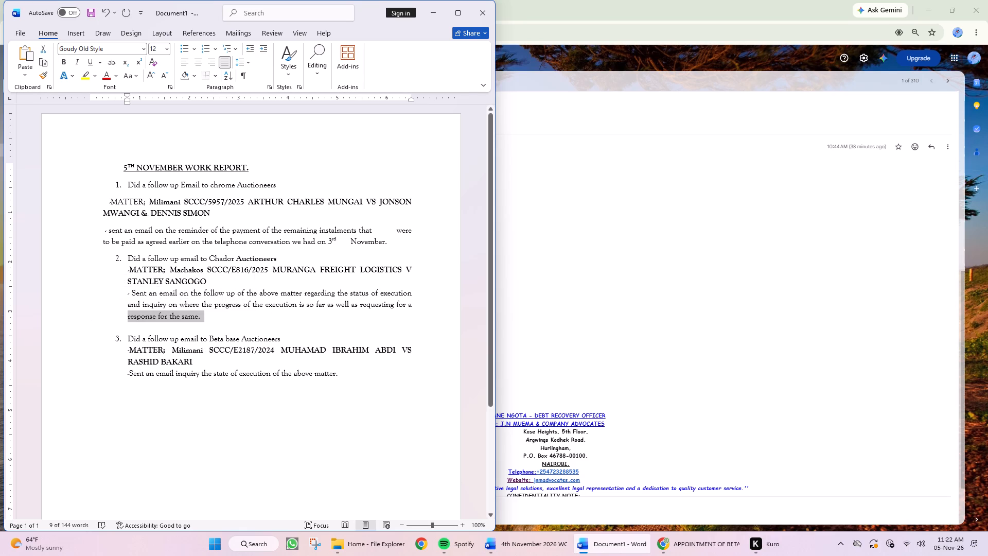
left_click(91, 351)
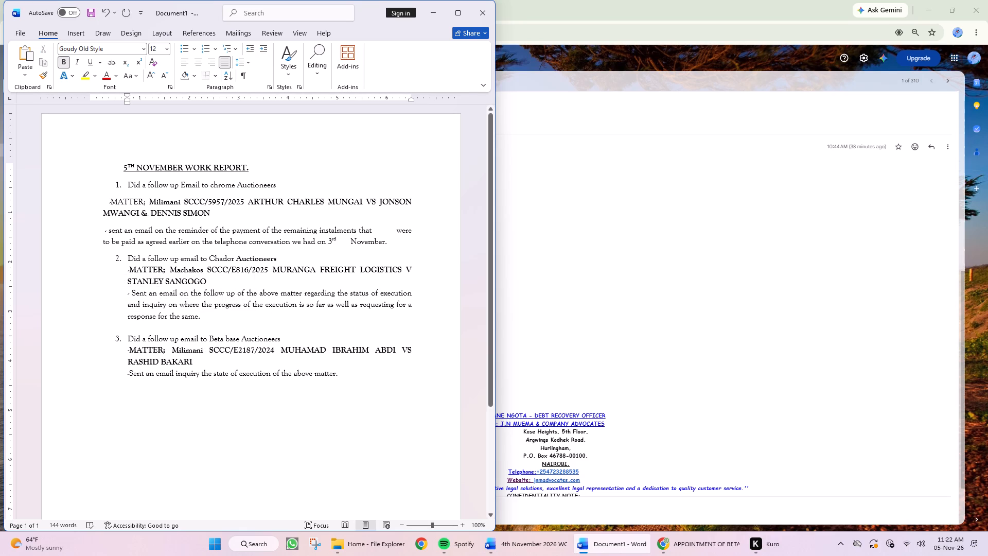